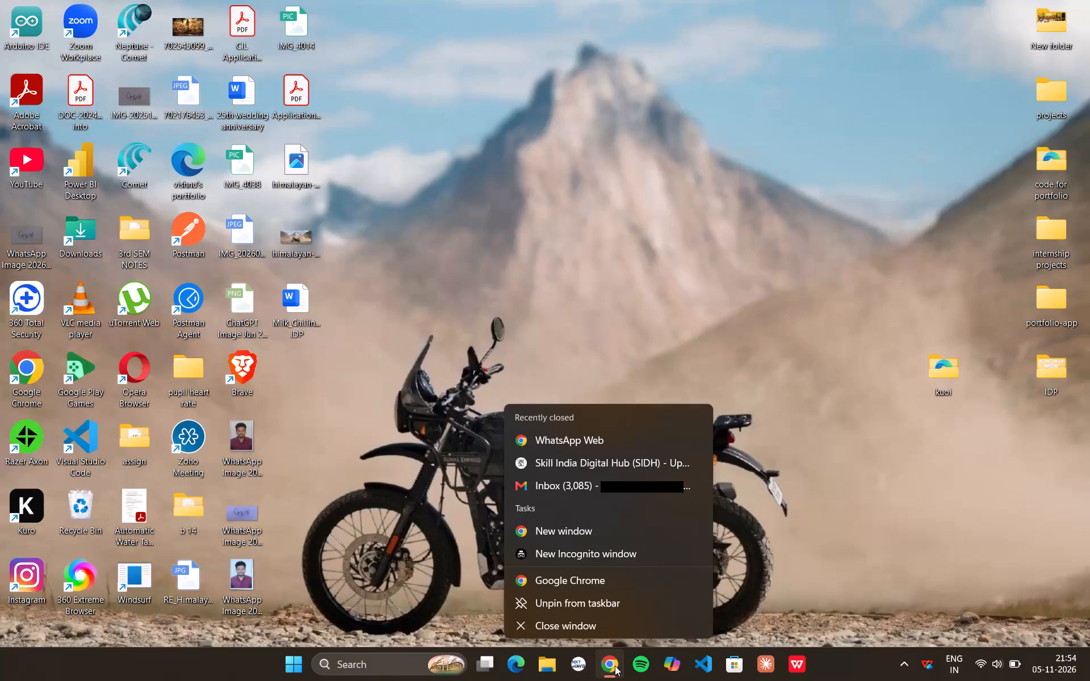
Open a new Google Chrome window with the School profile and maximize it.
click(609, 580)
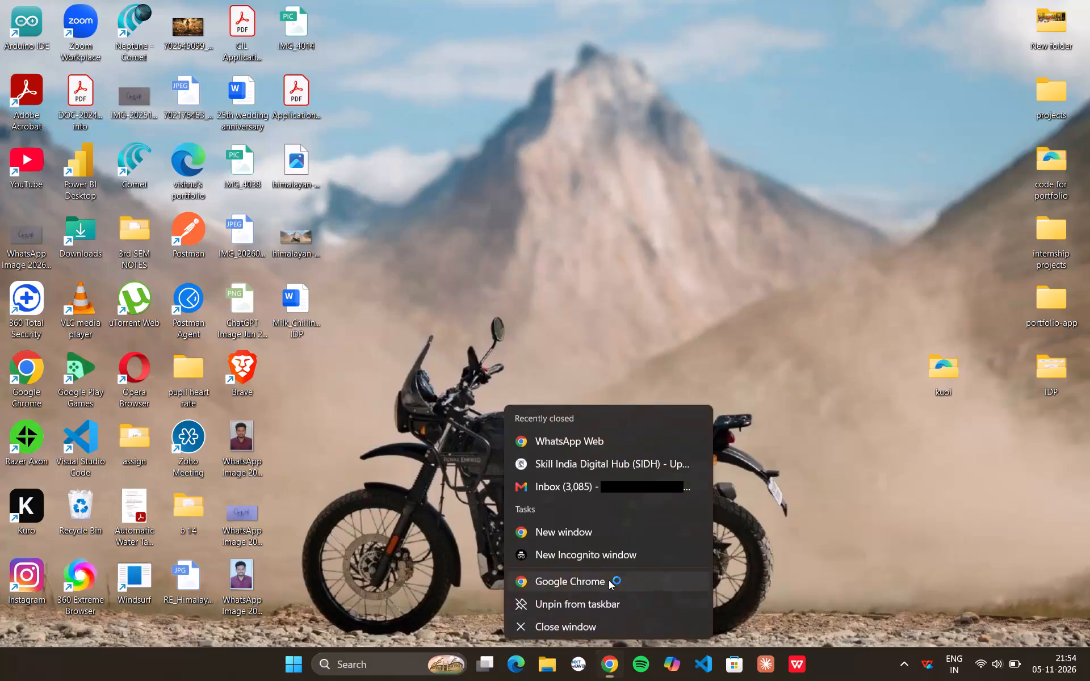
click(602, 281)
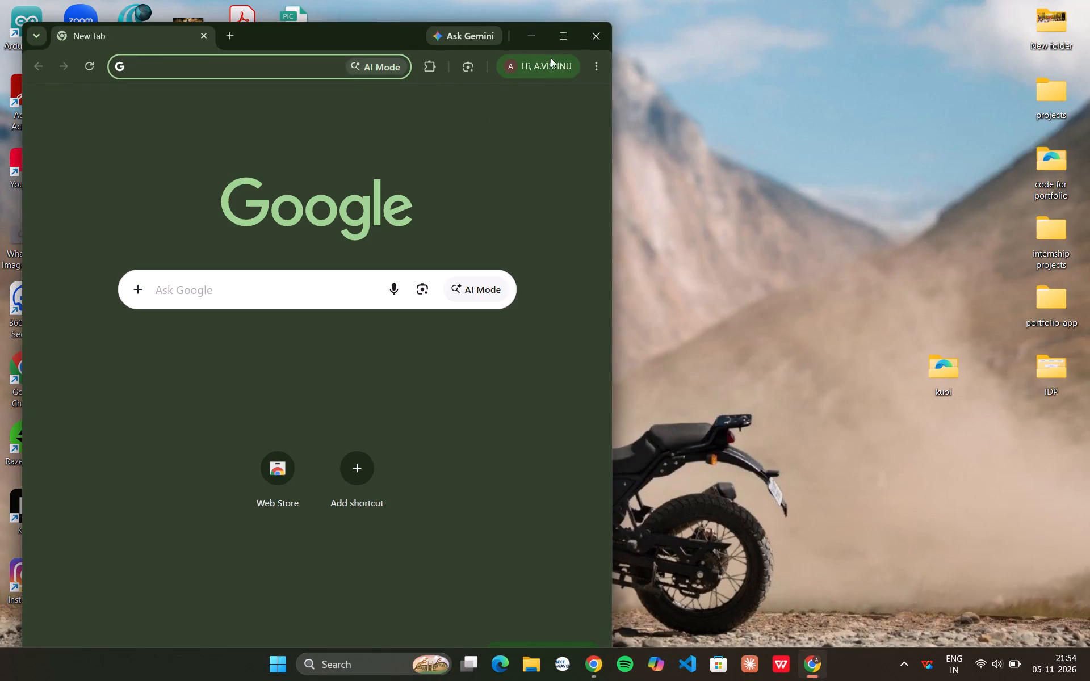
click(563, 29)
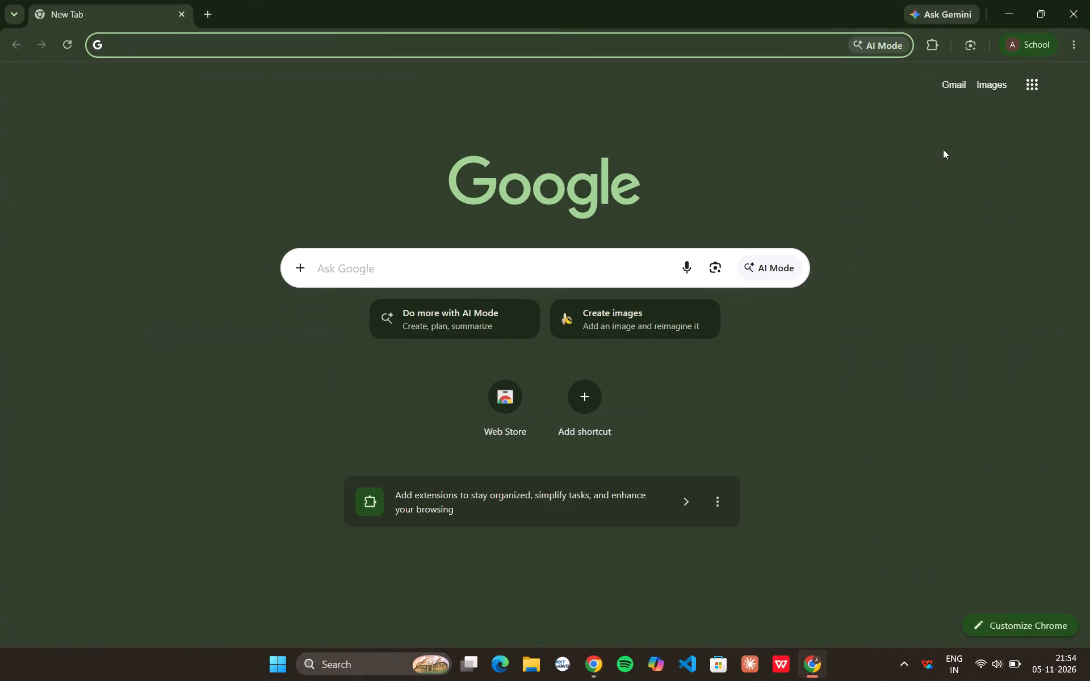
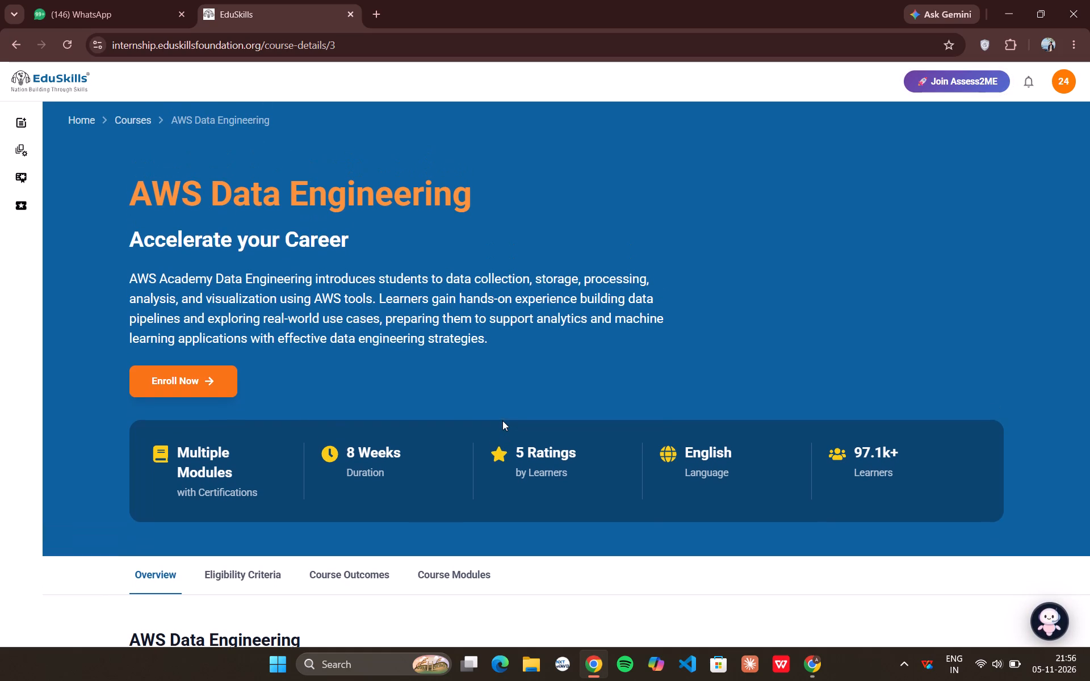
click(213, 376)
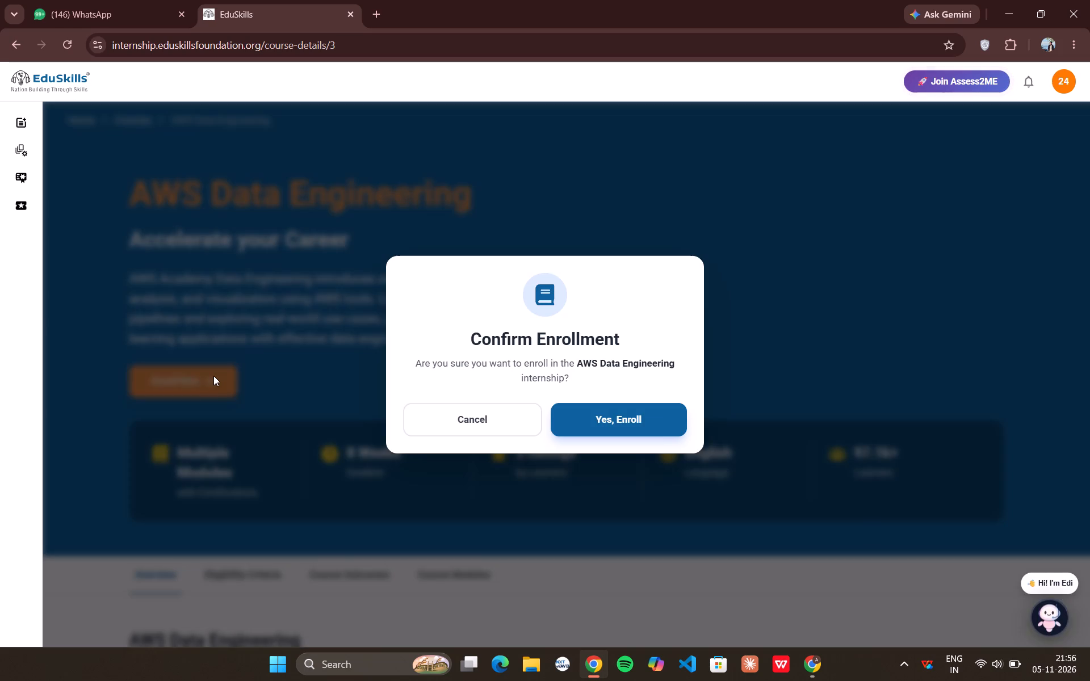
click(645, 421)
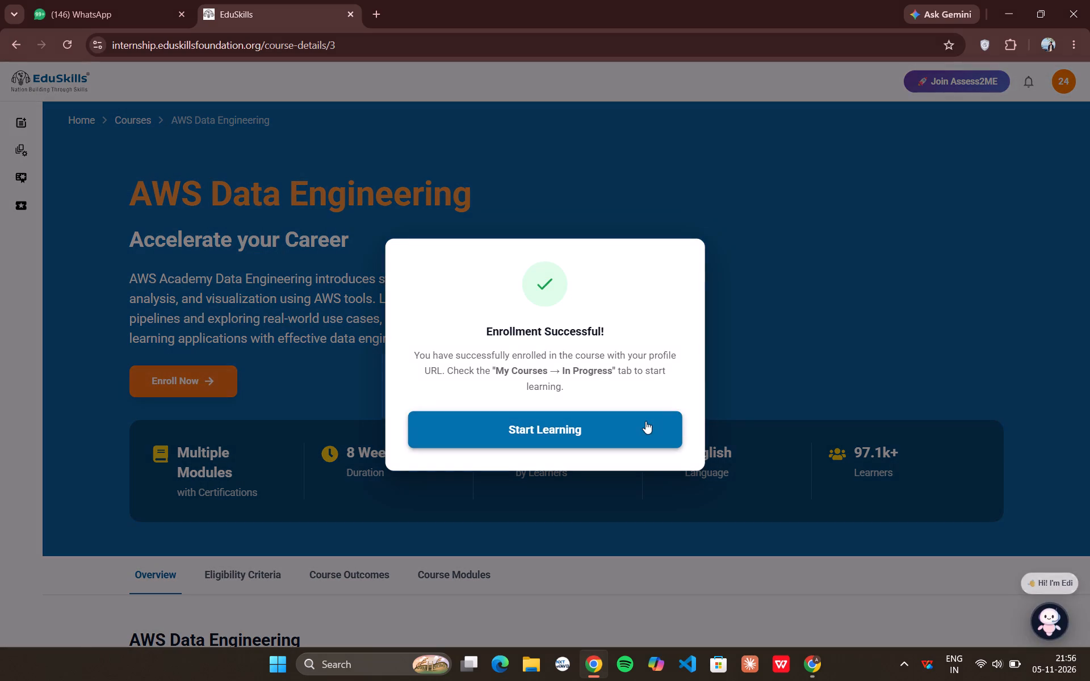
click(618, 444)
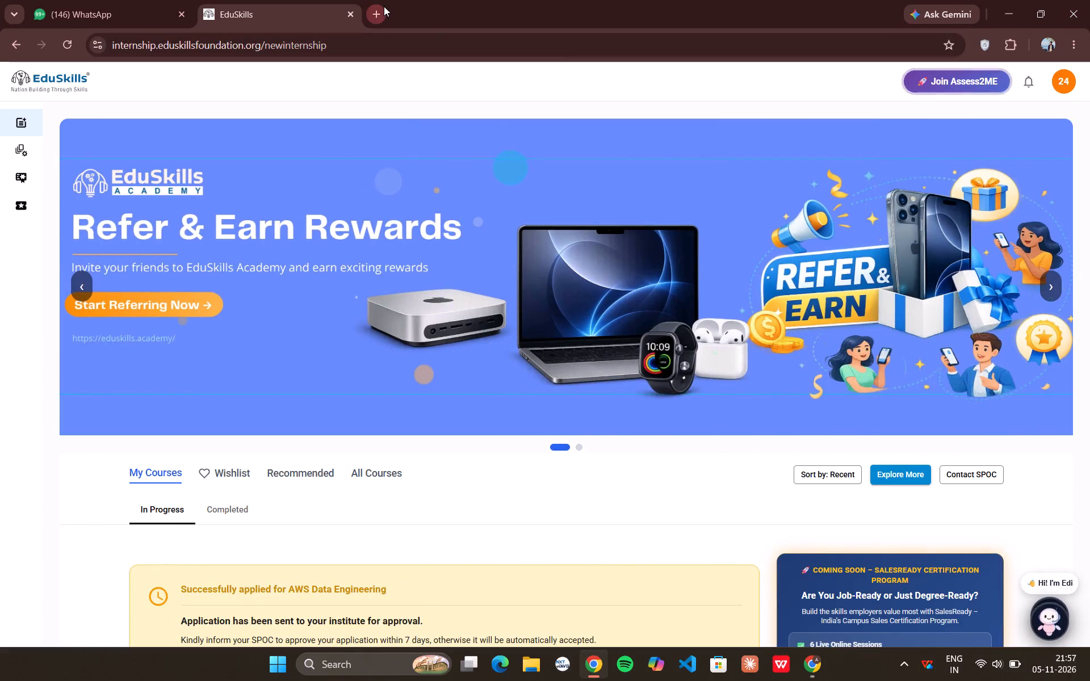
Begin a Google search starting with "mlritm q" in a new browser tab.
click(384, 6)
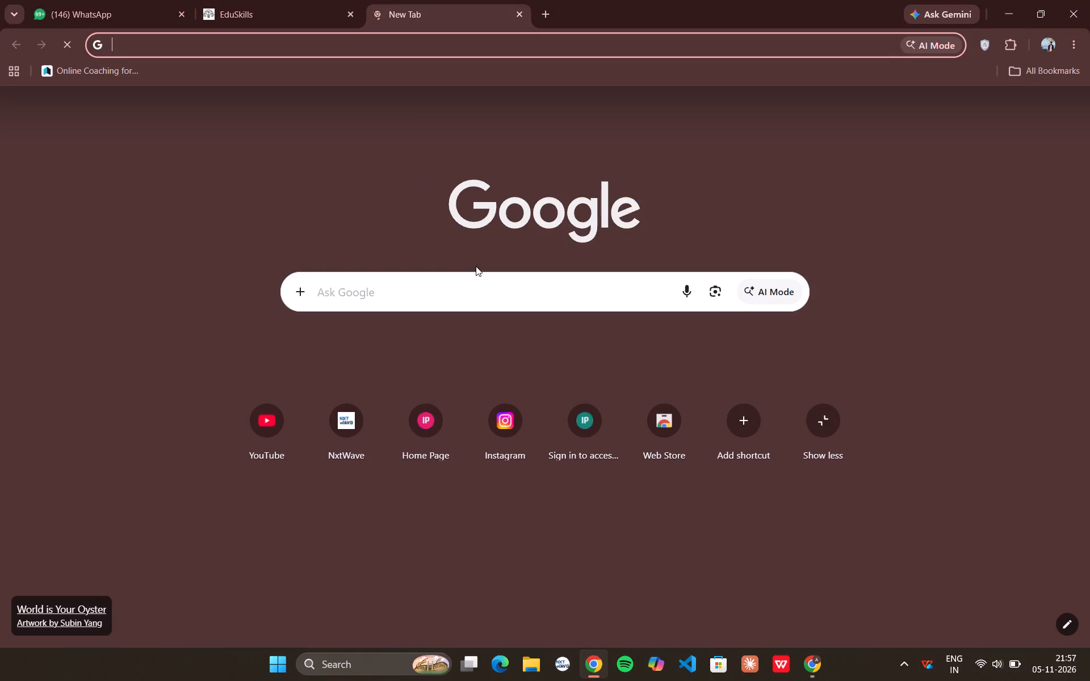
click(472, 297)
text(mlritm)
key(period)
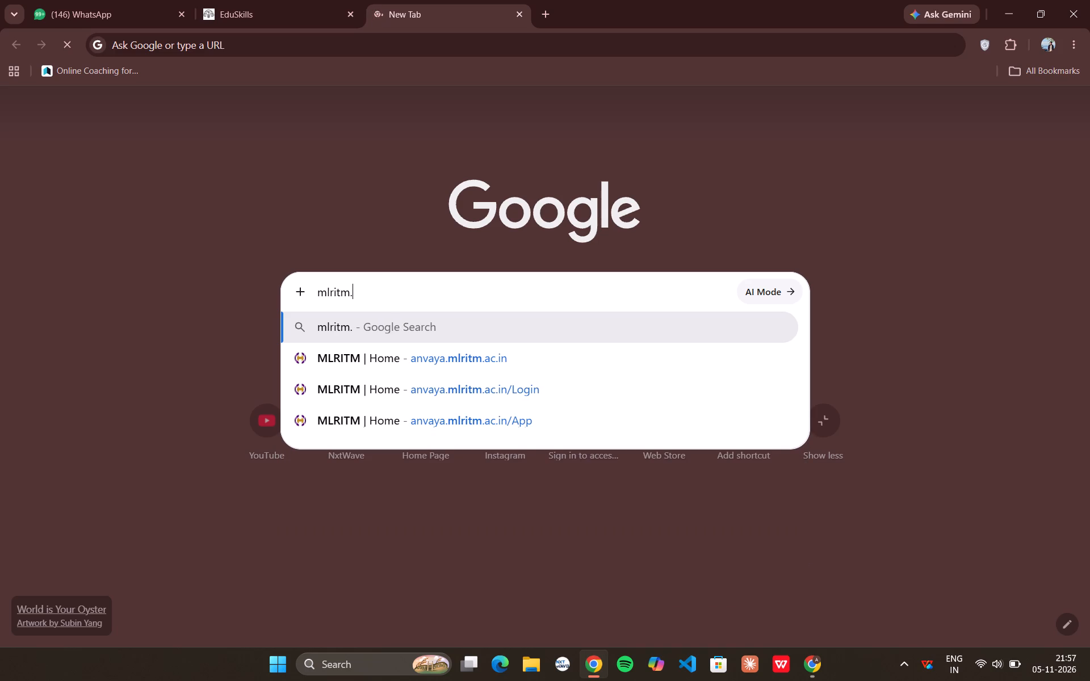
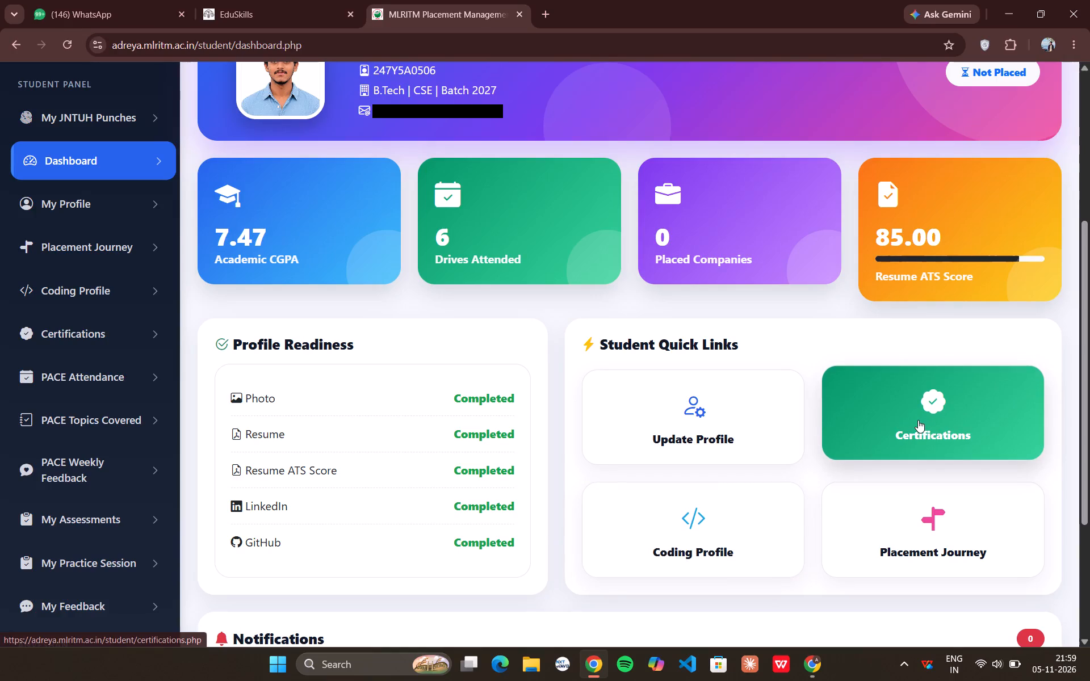
Open the student certification dashboard in the MLRITM placement portal and look through the certification categories.
click(918, 420)
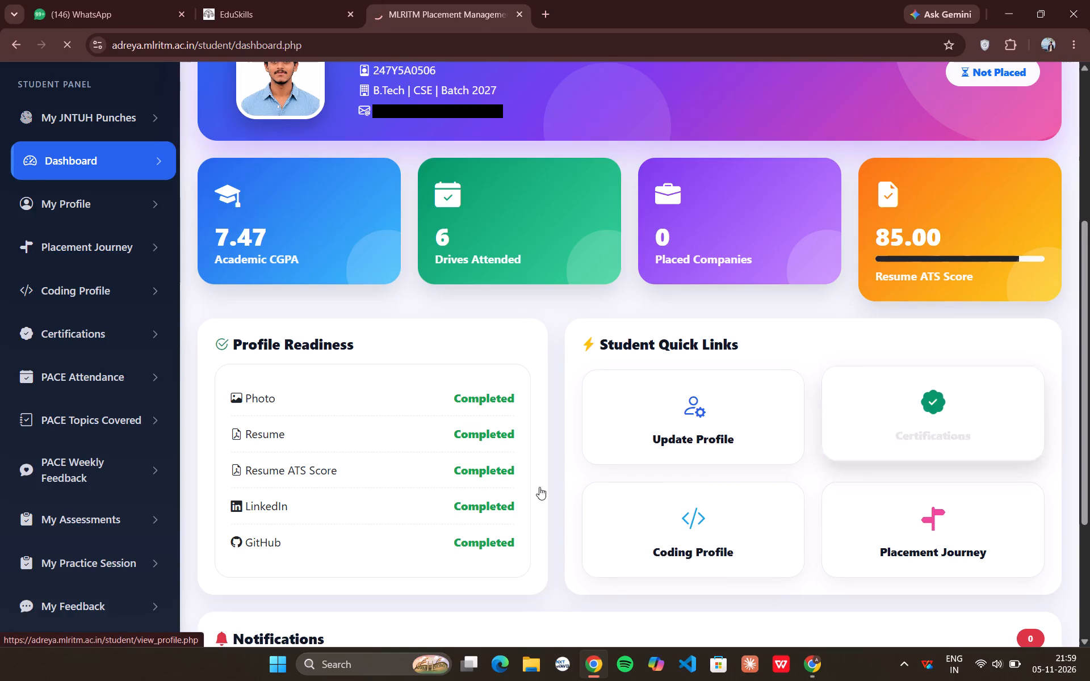
click(127, 332)
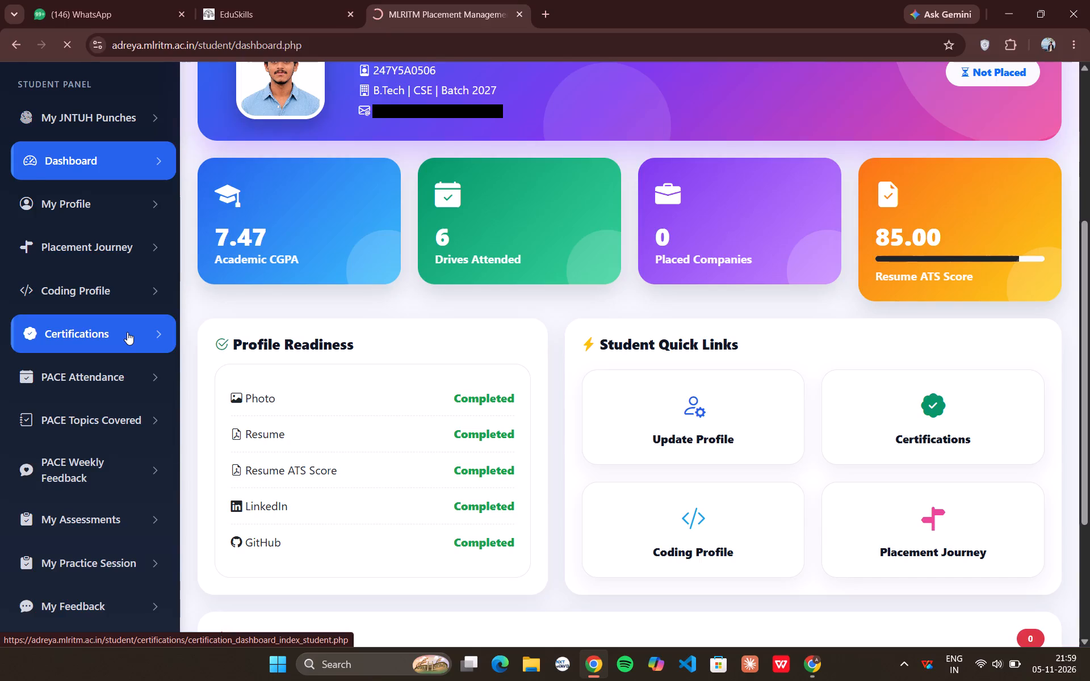
scroll(458, 218, up, 1)
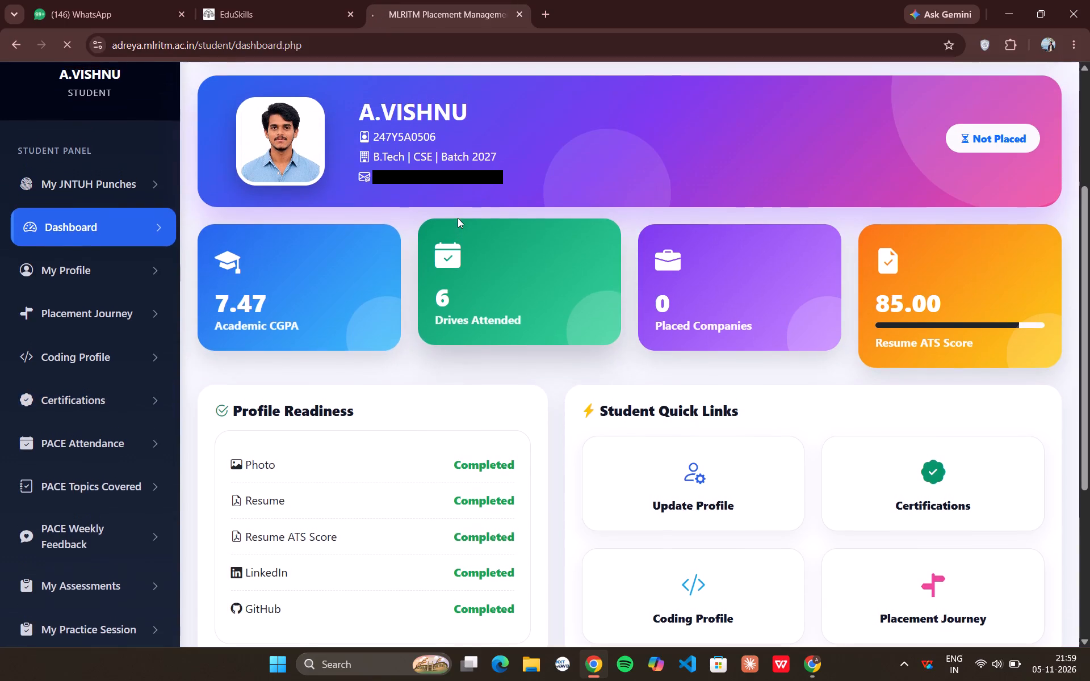
scroll(458, 218, up, 1)
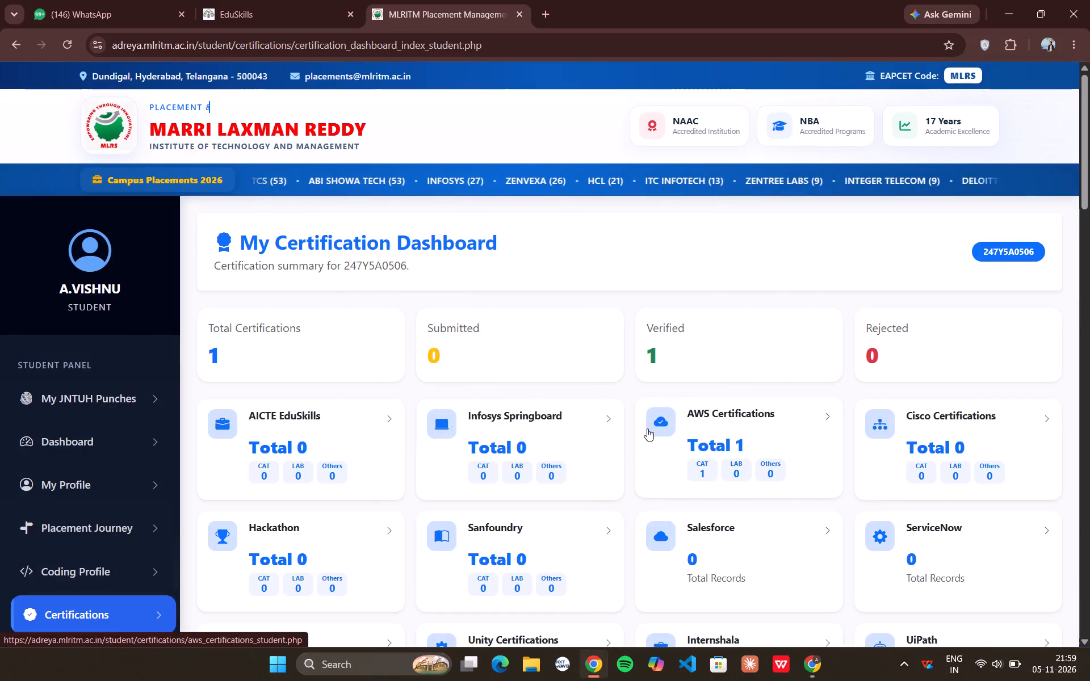
scroll(647, 428, down, 2)
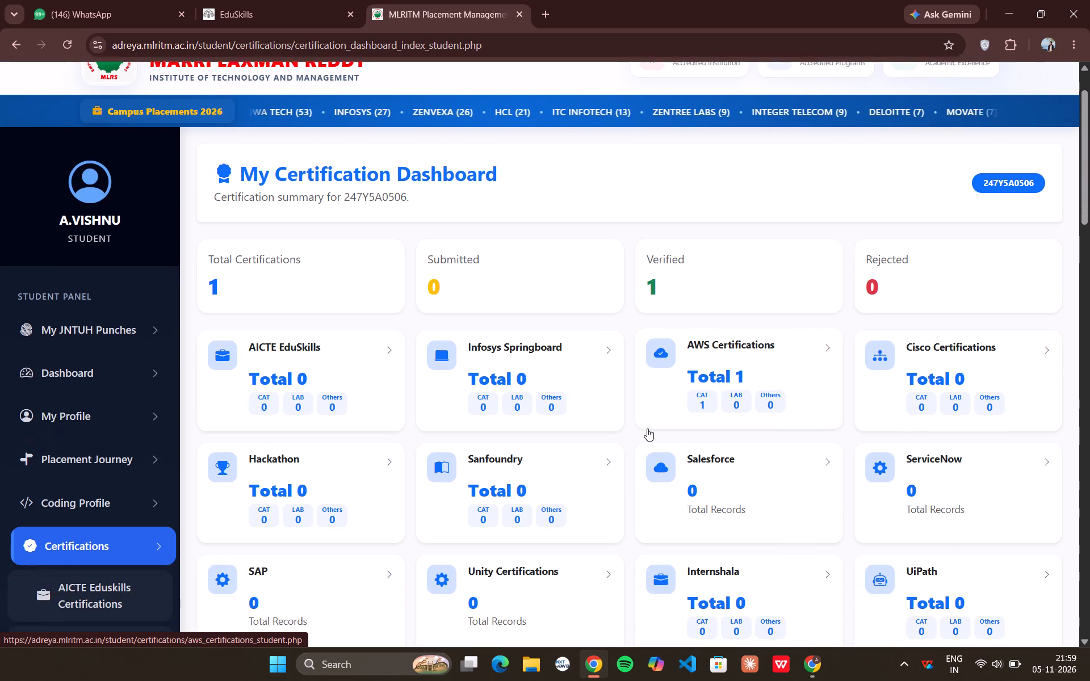
scroll(647, 428, down, 3)
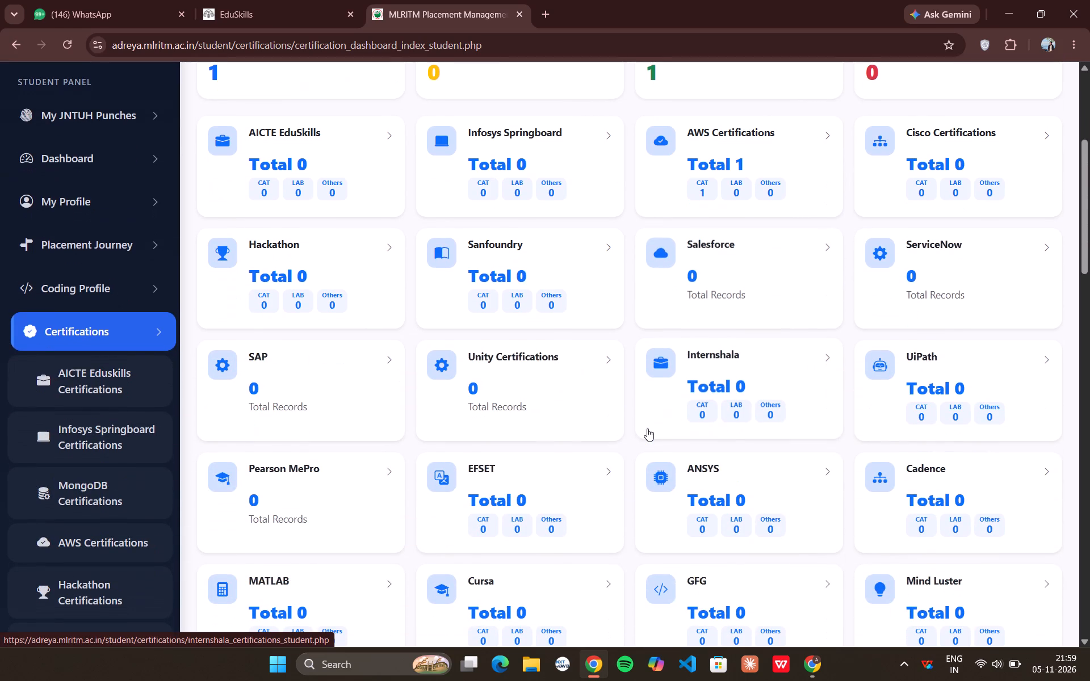
scroll(647, 428, down, 4)
scroll(647, 428, up, 1)
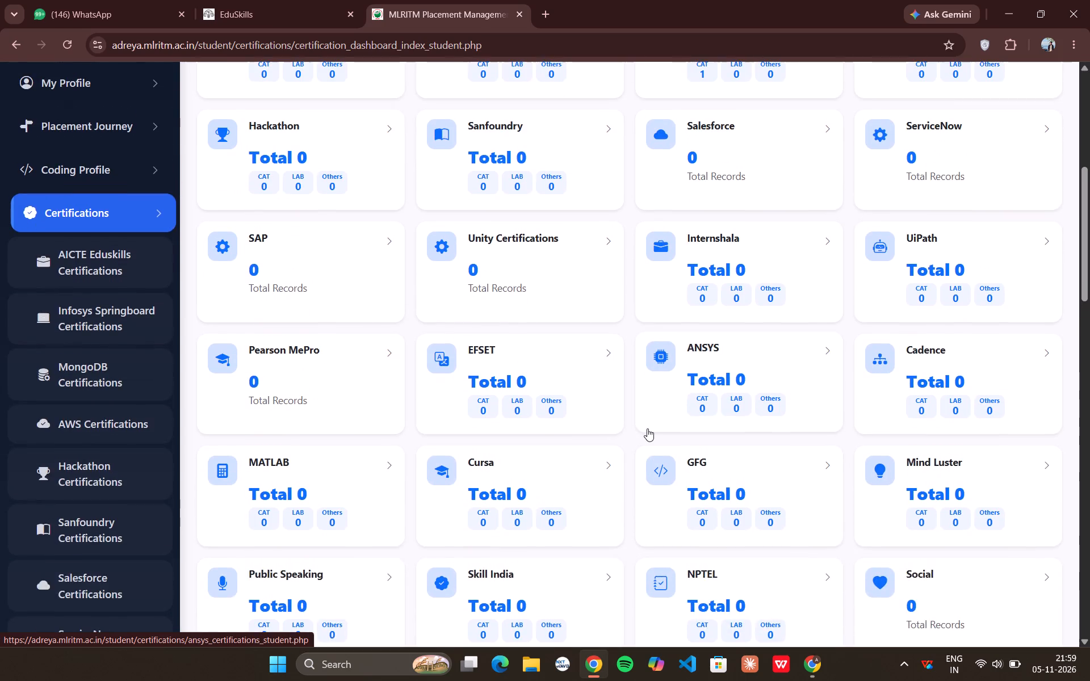
scroll(647, 428, up, 6)
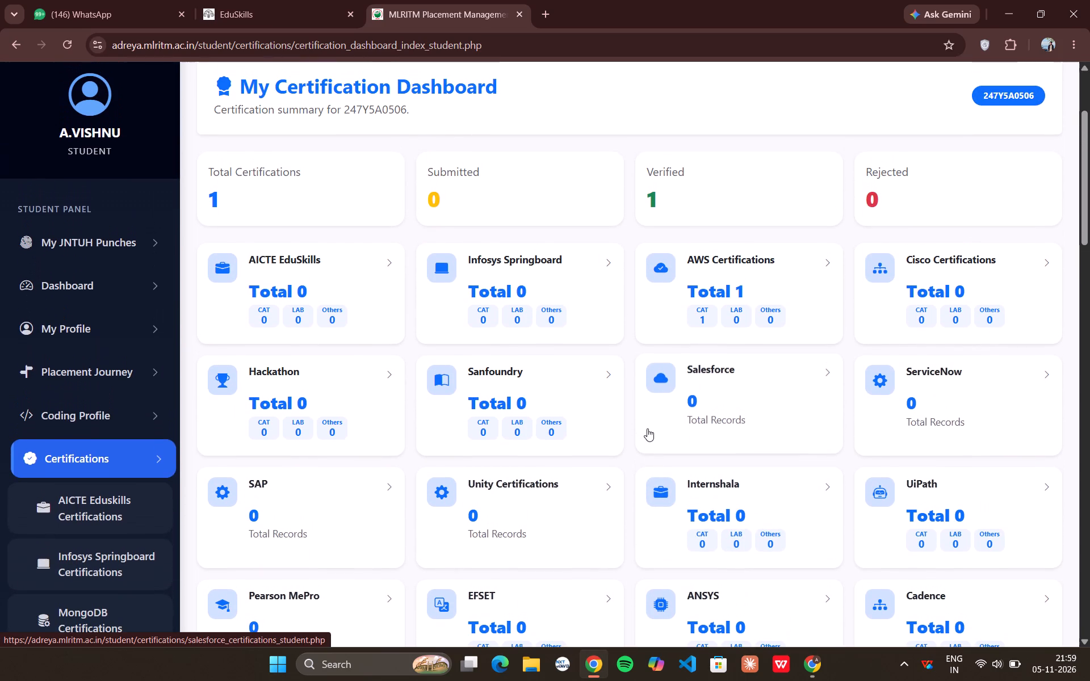
scroll(647, 428, up, 1)
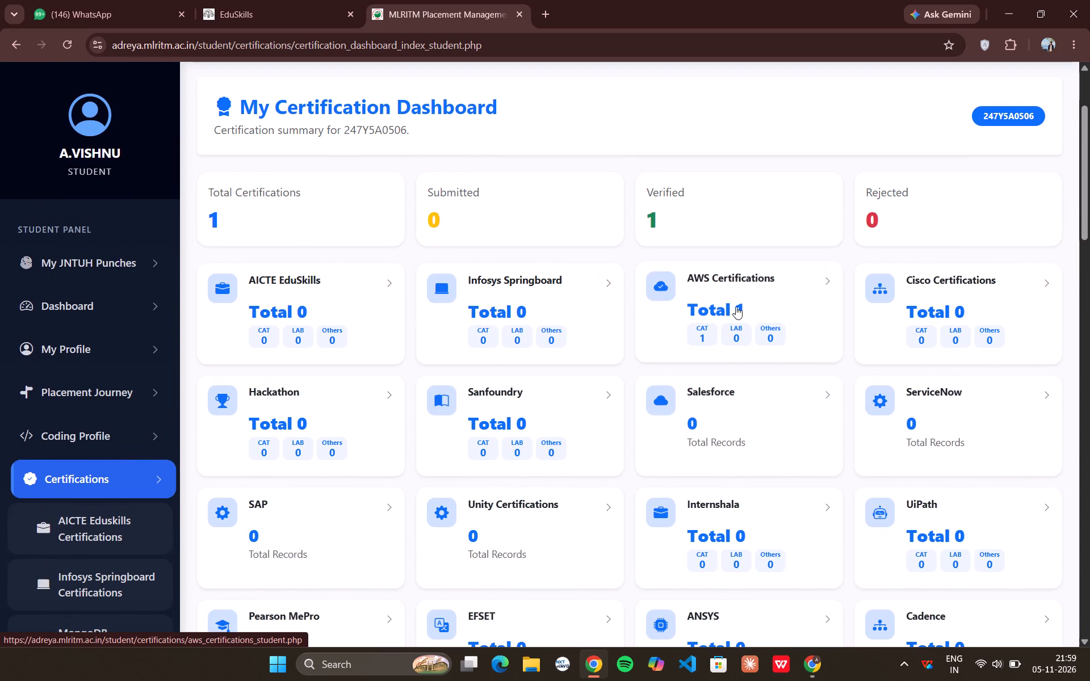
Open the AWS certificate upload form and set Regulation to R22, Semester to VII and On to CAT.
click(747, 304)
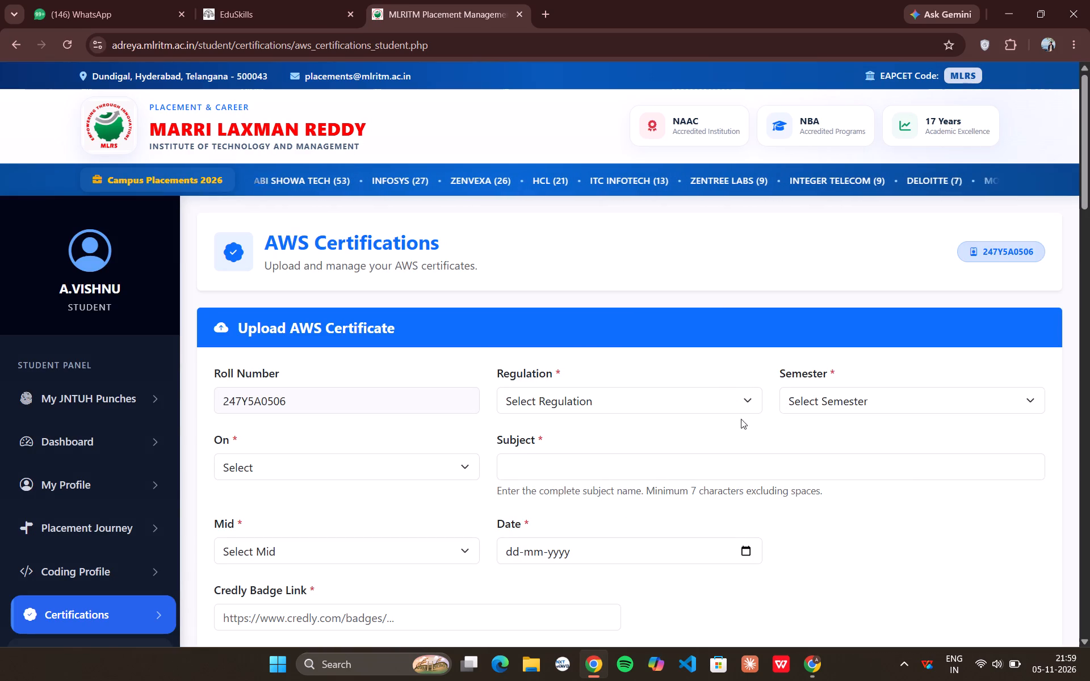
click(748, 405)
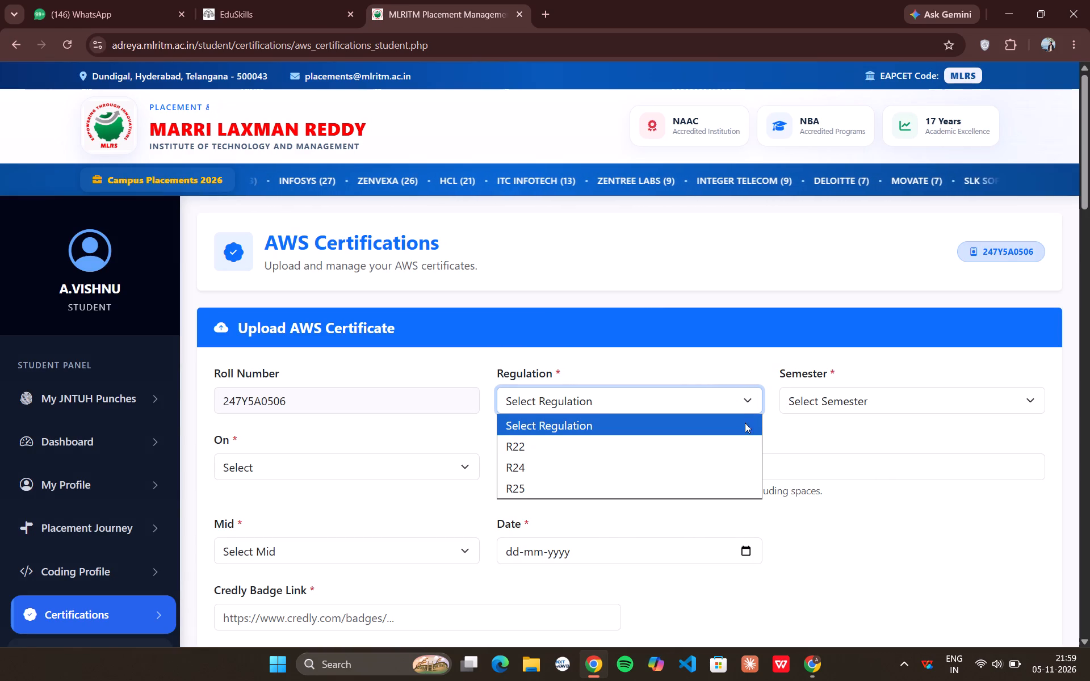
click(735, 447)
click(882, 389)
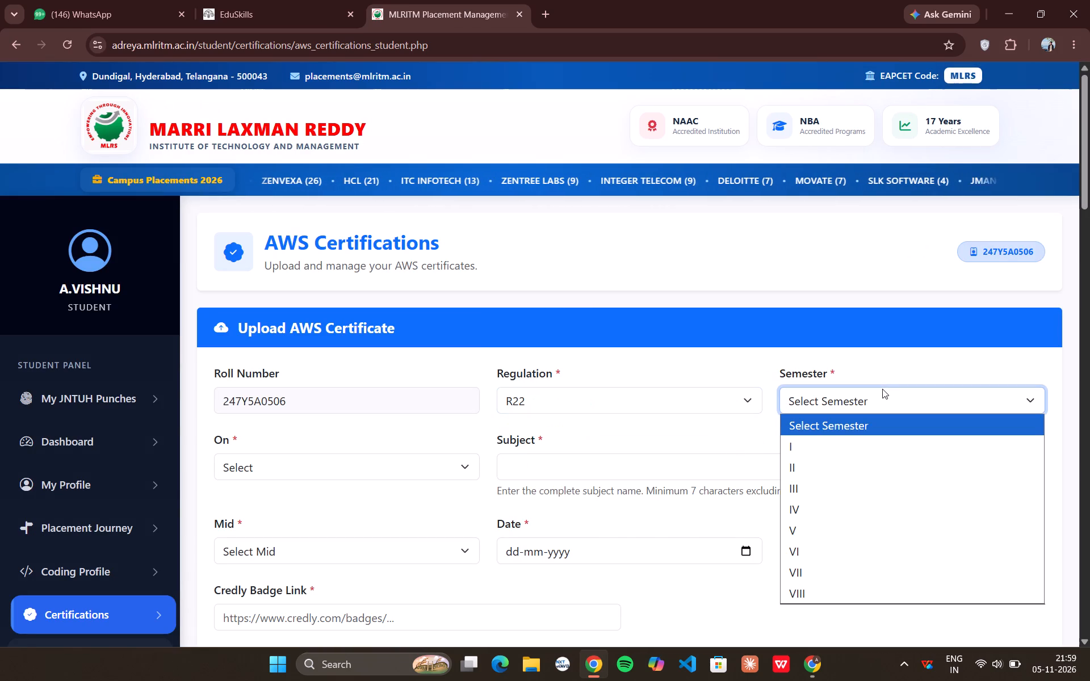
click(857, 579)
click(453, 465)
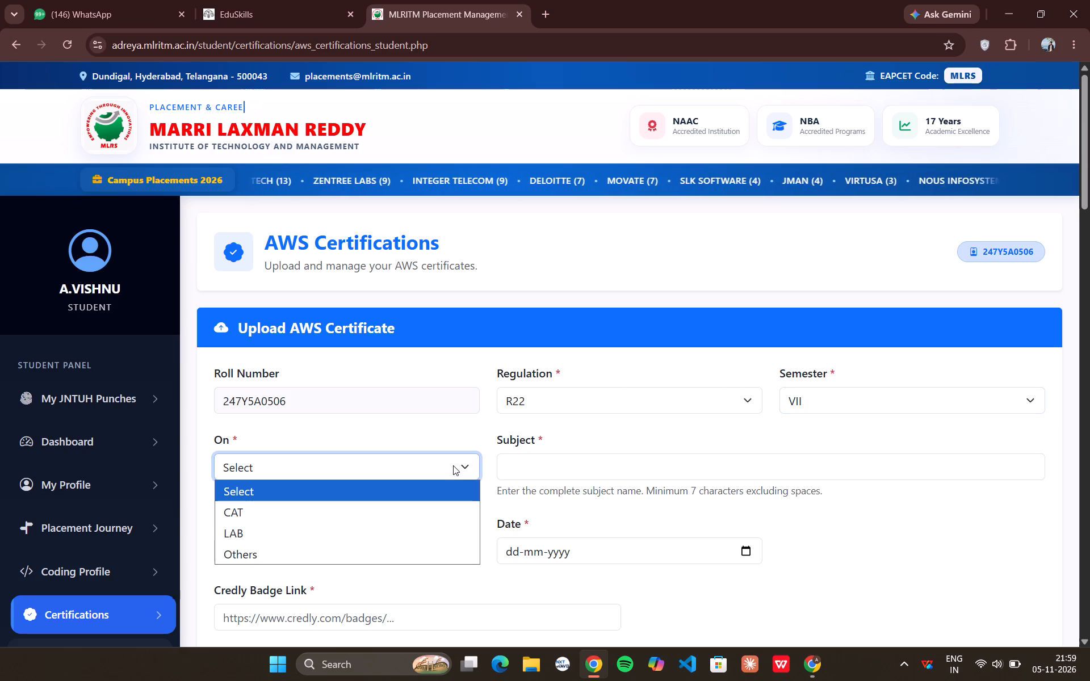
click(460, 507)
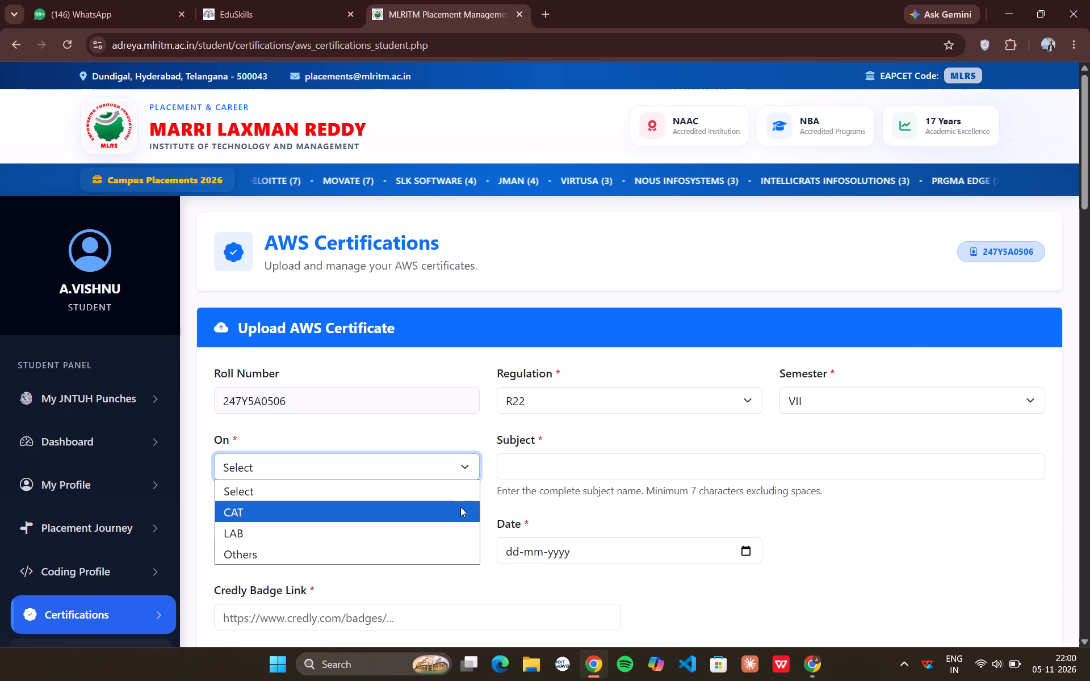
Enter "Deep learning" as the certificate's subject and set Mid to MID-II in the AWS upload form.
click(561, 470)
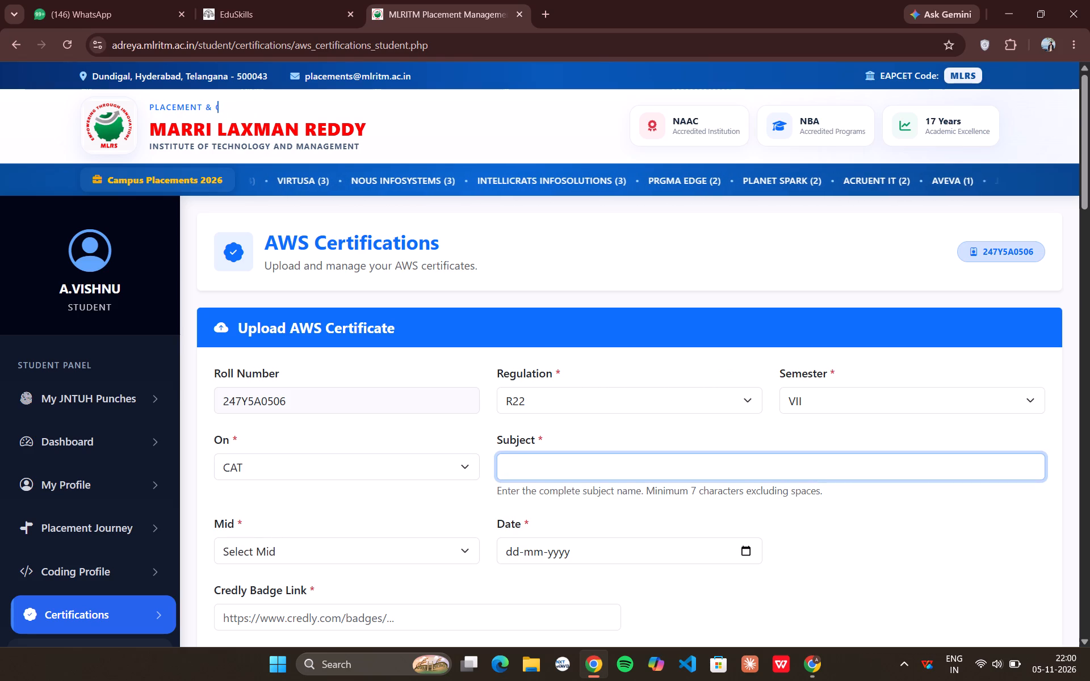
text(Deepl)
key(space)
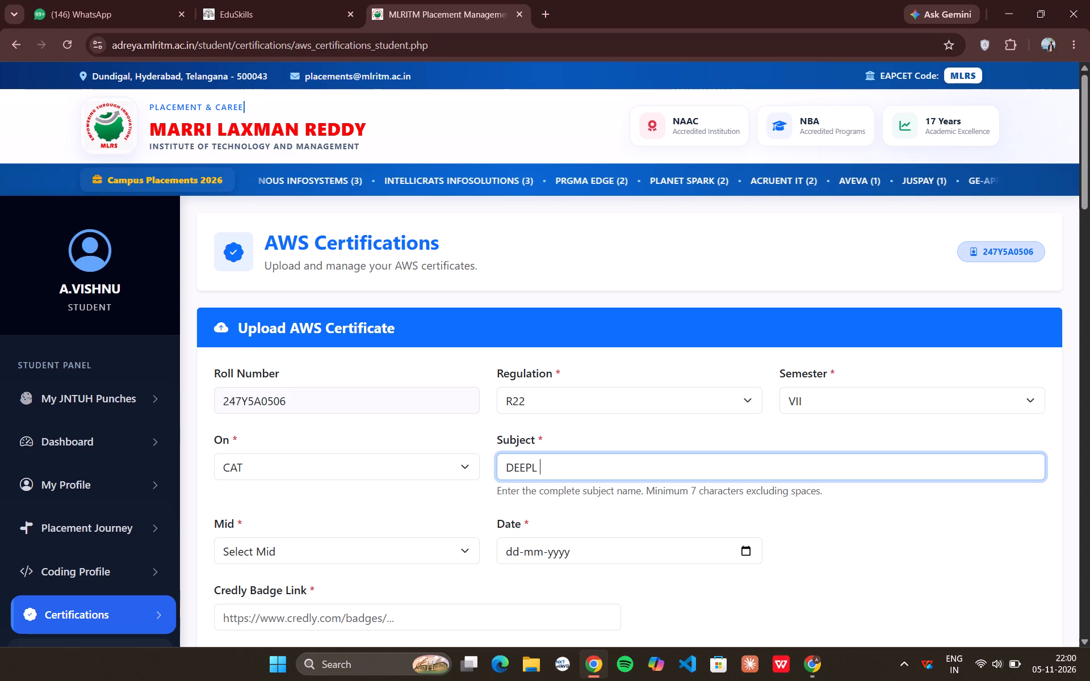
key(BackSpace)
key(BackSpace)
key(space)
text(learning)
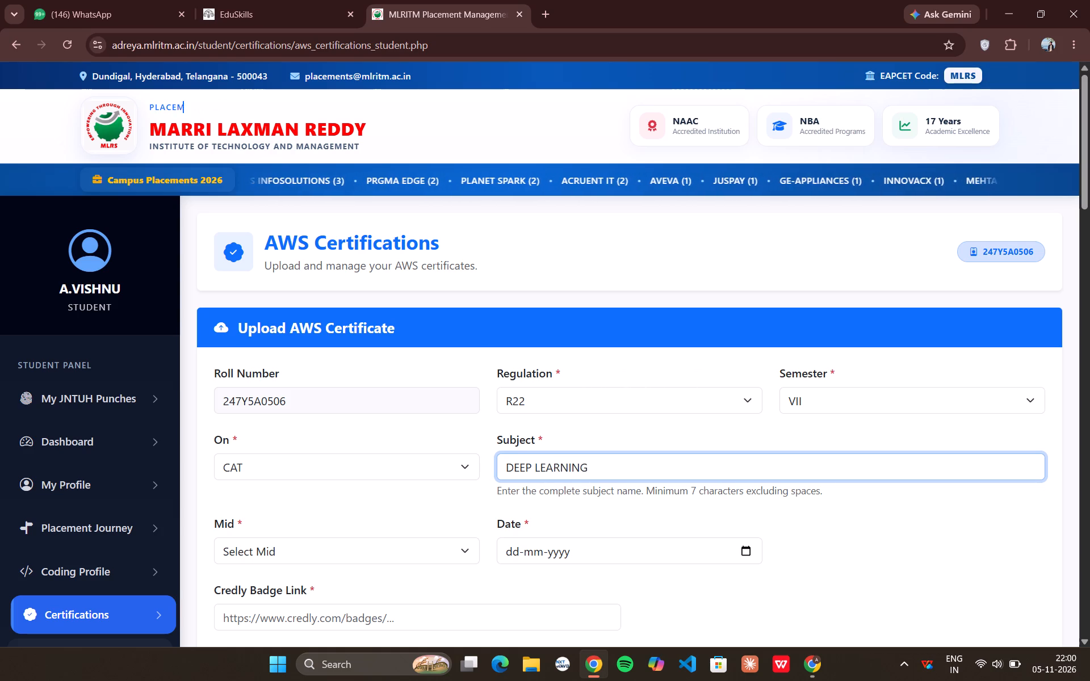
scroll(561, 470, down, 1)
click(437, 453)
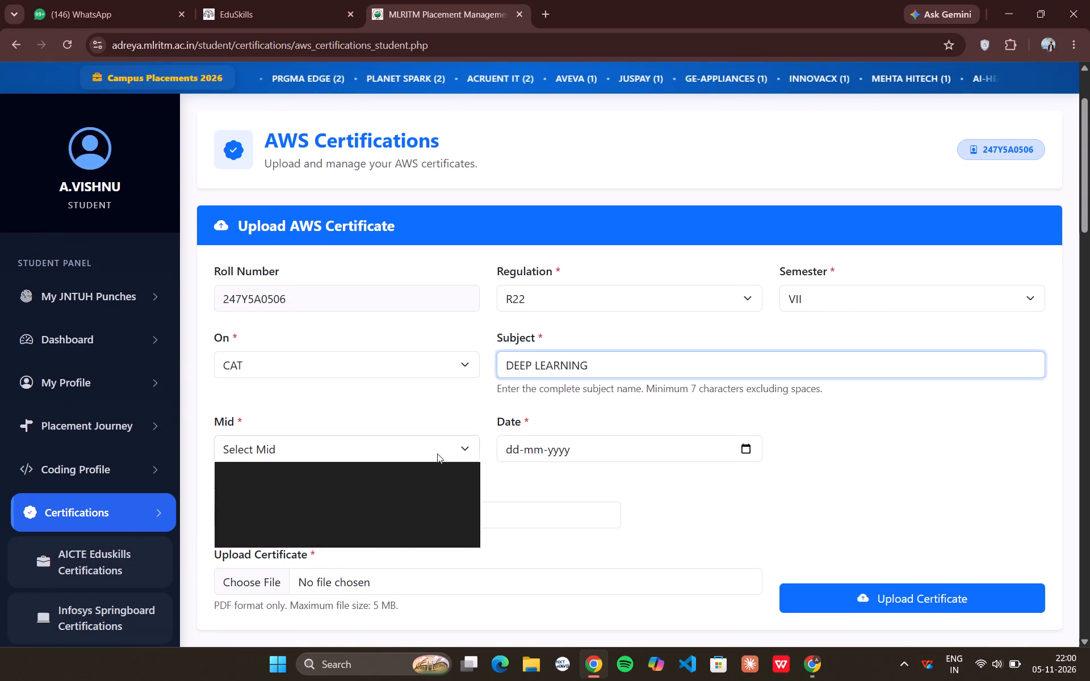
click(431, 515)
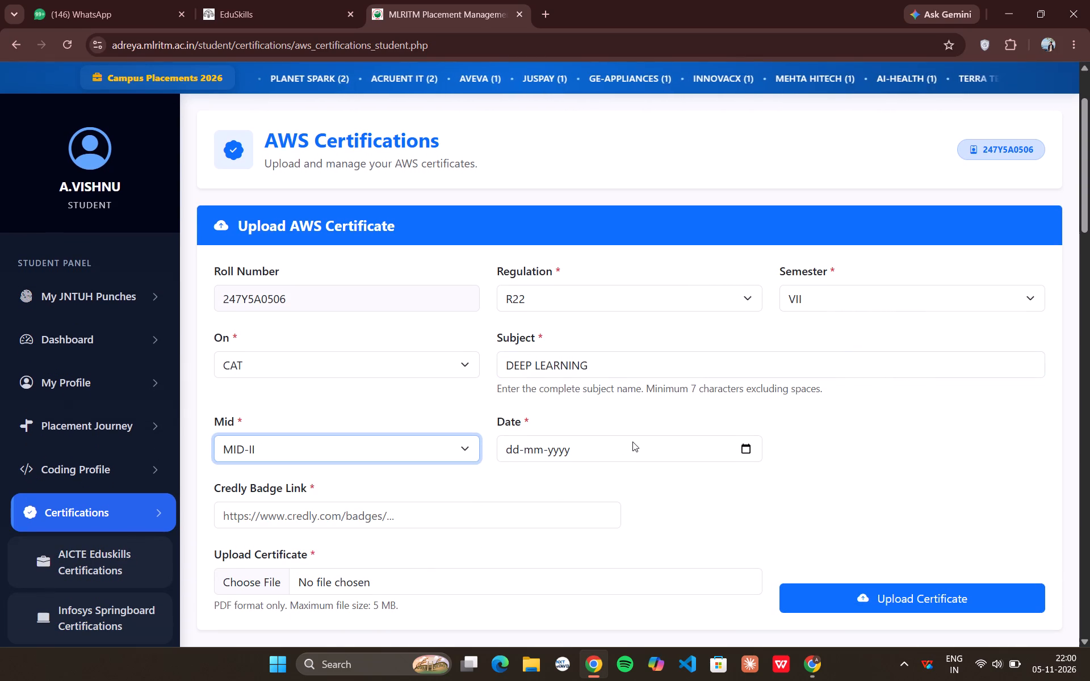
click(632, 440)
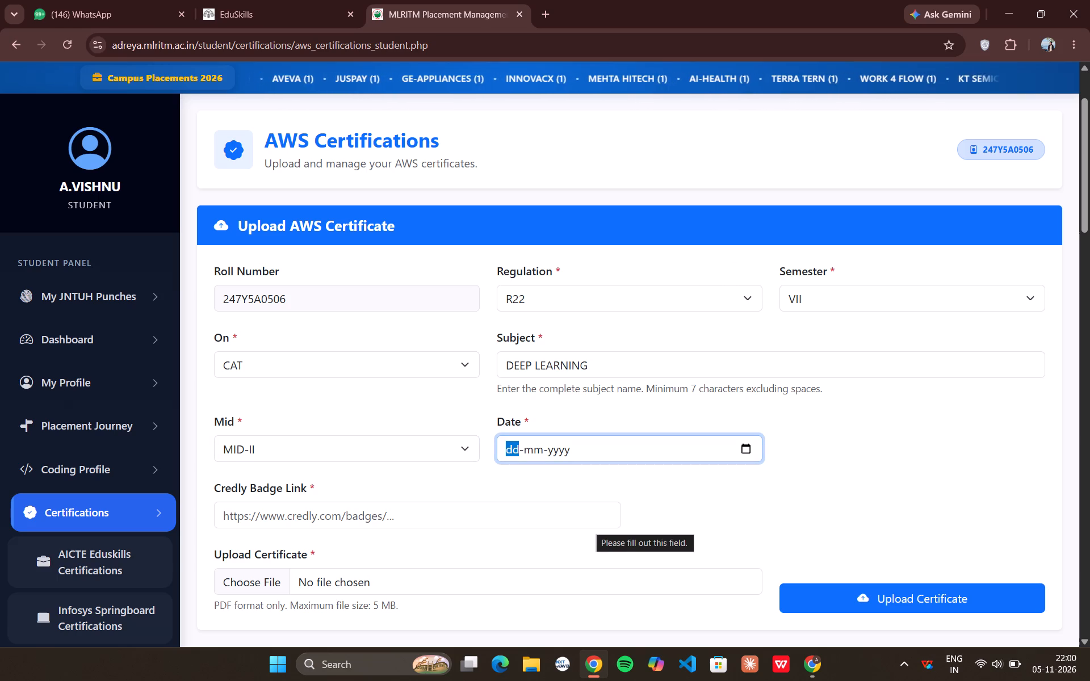
Examine the uploaded AWS certification record for Deep Learning, view its certificate PDF and close it.
scroll(589, 524, down, 2)
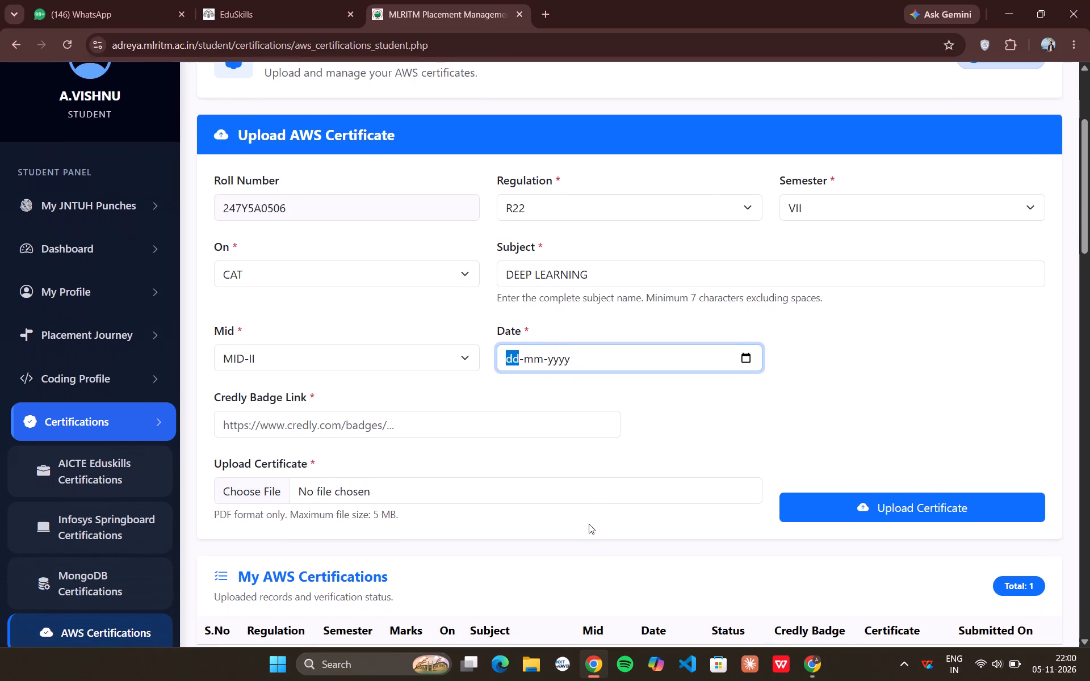
scroll(589, 524, down, 1)
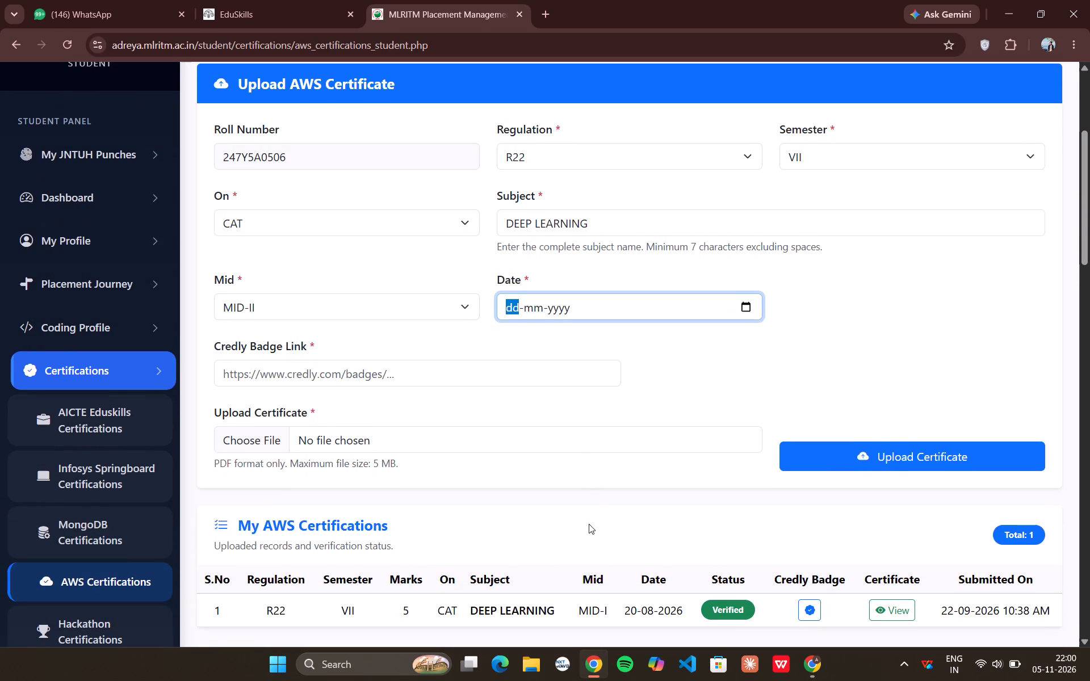
scroll(589, 524, down, 3)
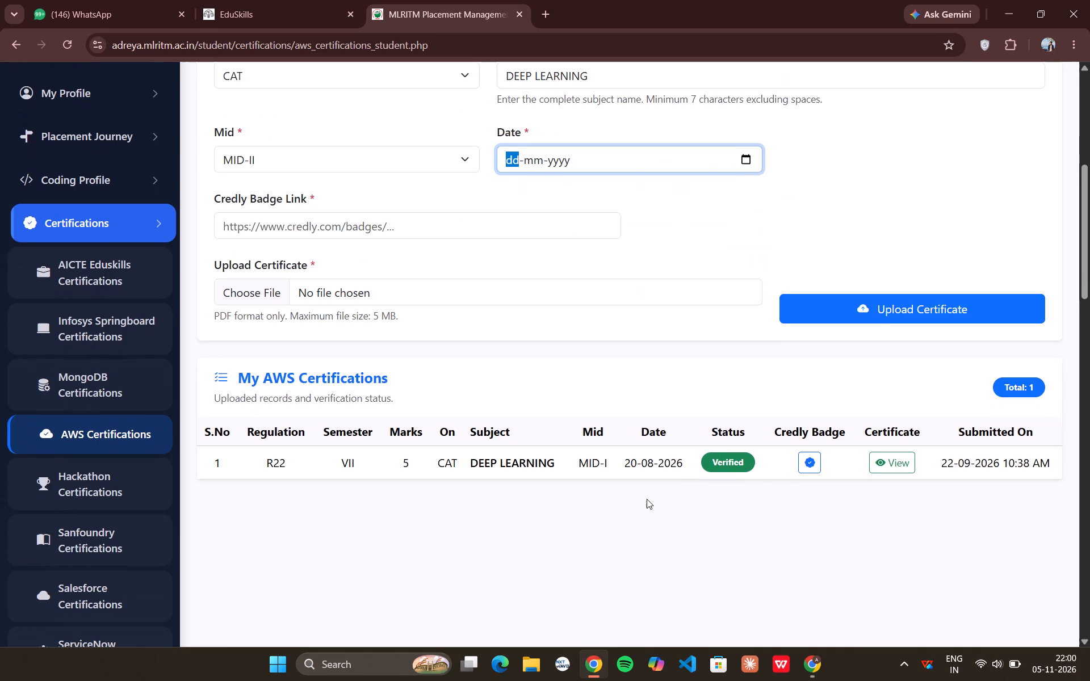
click(890, 461)
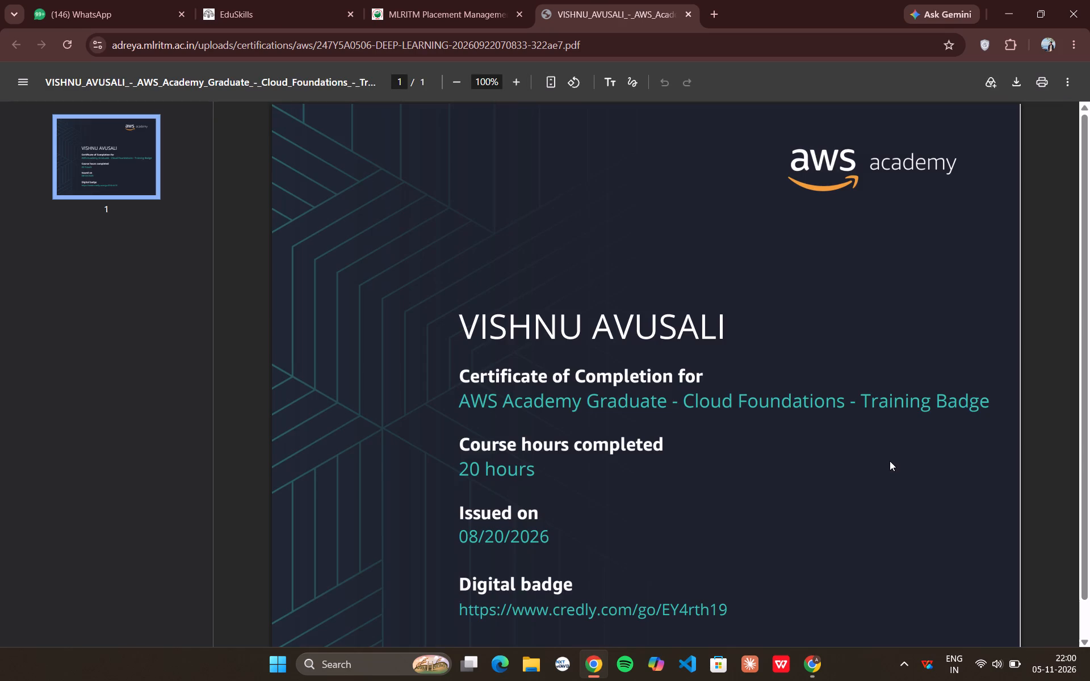
scroll(890, 461, down, 3)
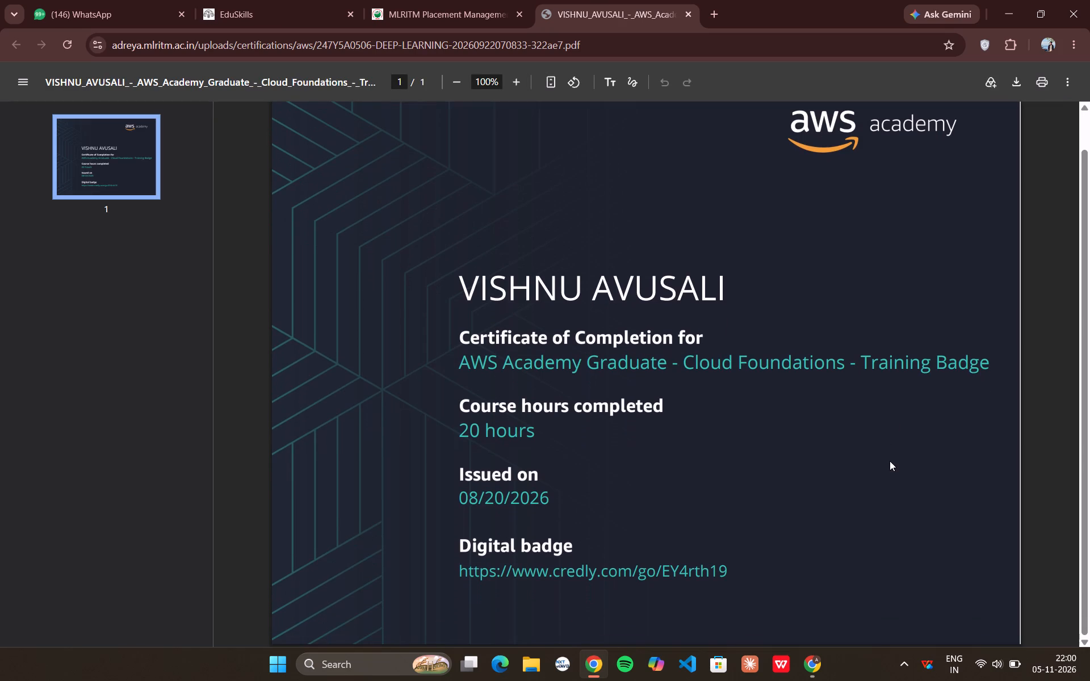
scroll(890, 461, up, 3)
click(912, 119)
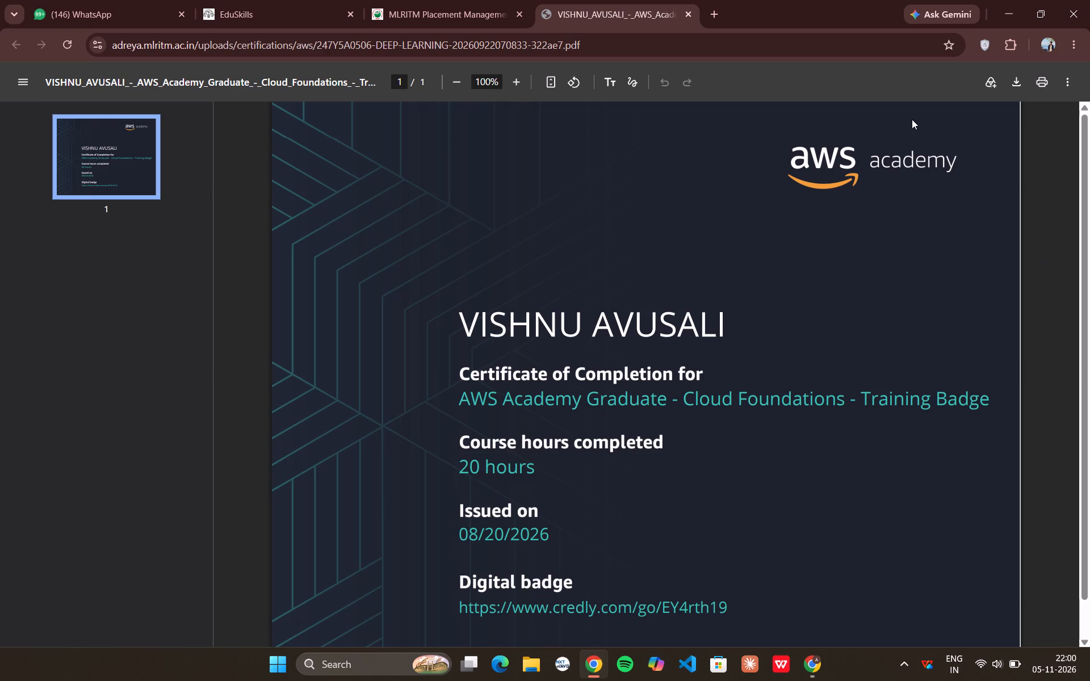
click(693, 18)
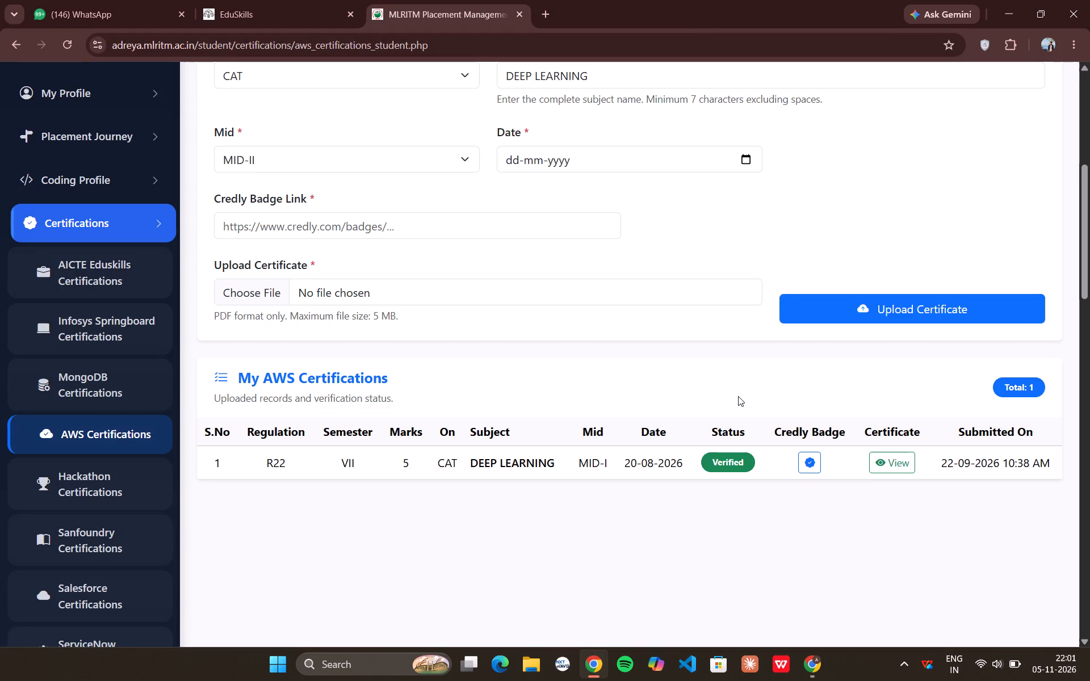
Go back to the certification dashboard and review the available certification categories again.
scroll(738, 396, up, 2)
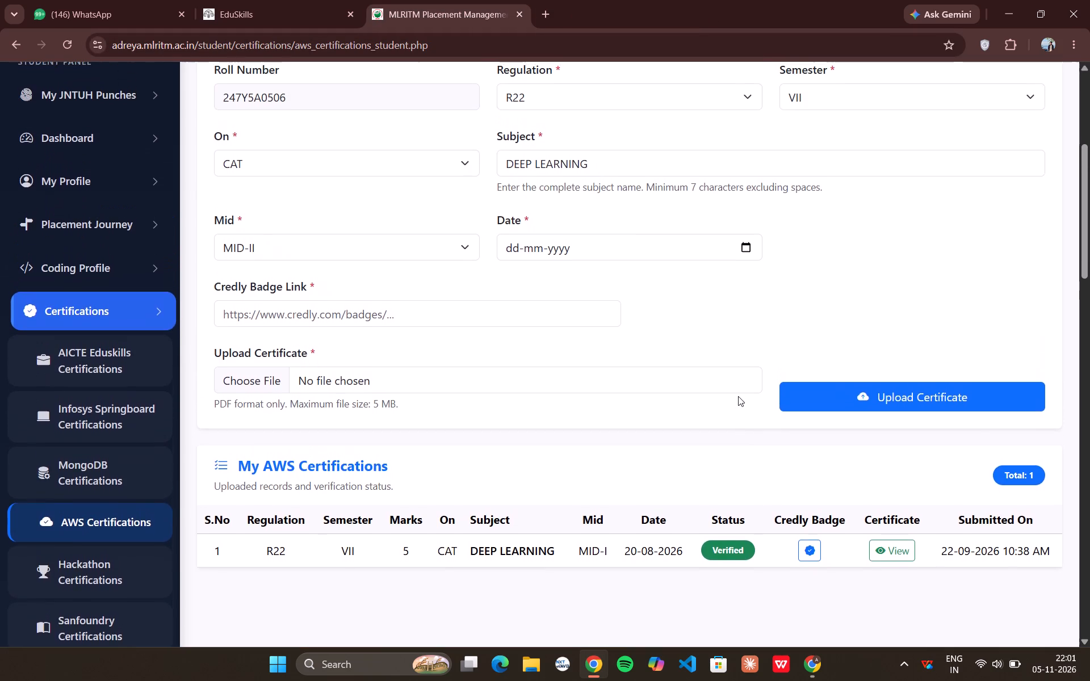
scroll(738, 396, up, 2)
scroll(318, 228, up, 4)
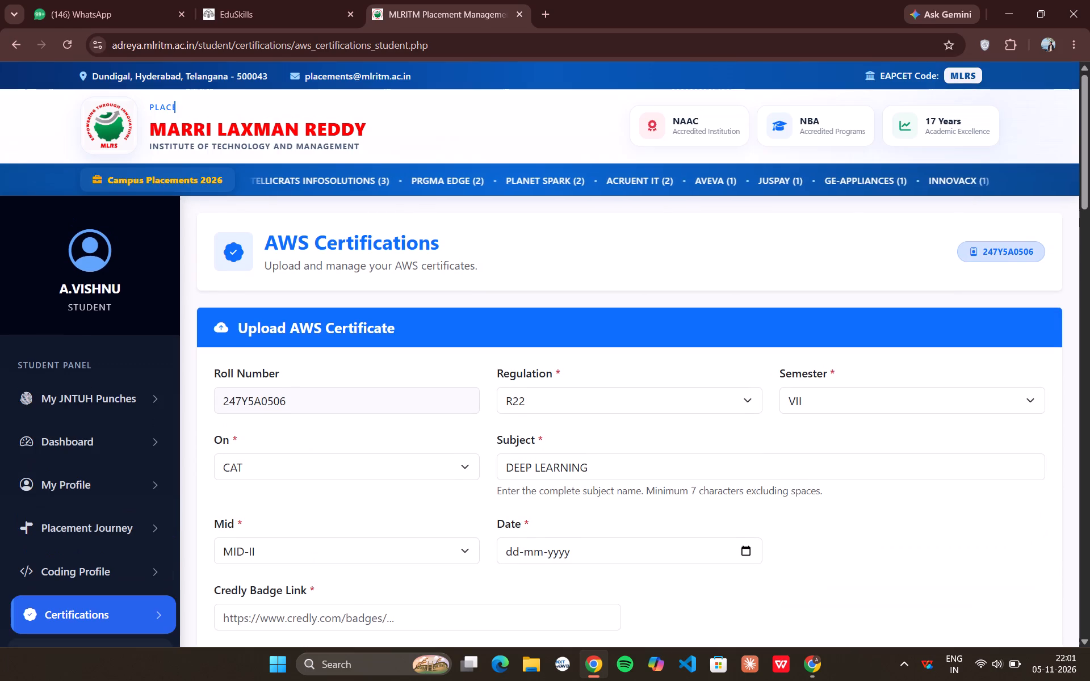
scroll(318, 228, right, 6)
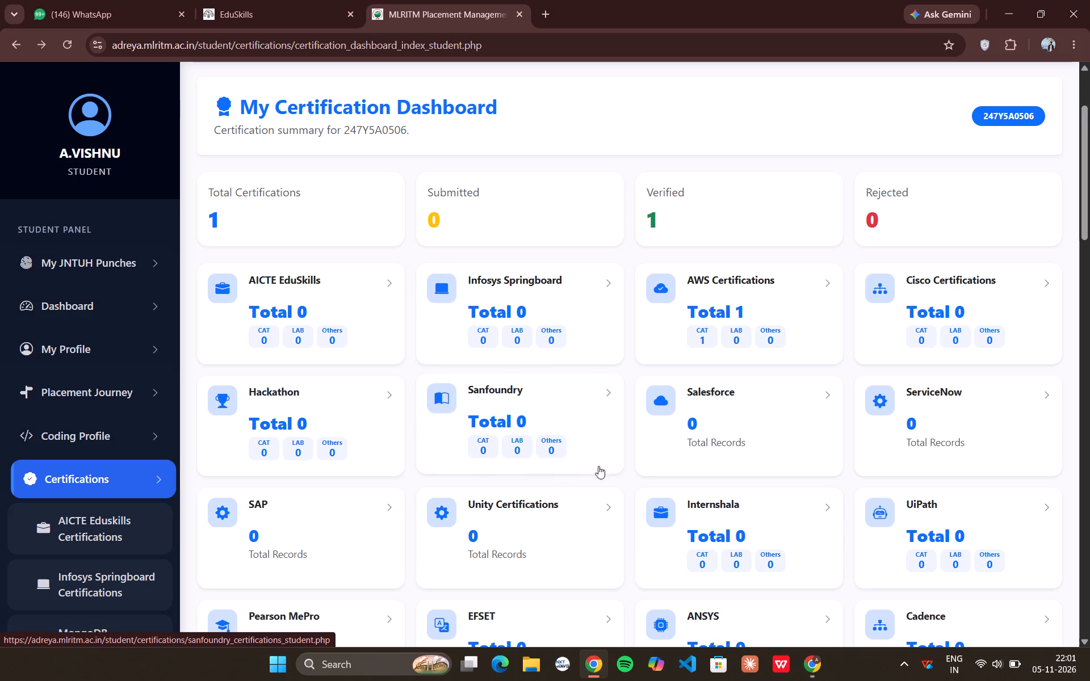
scroll(606, 470, down, 3)
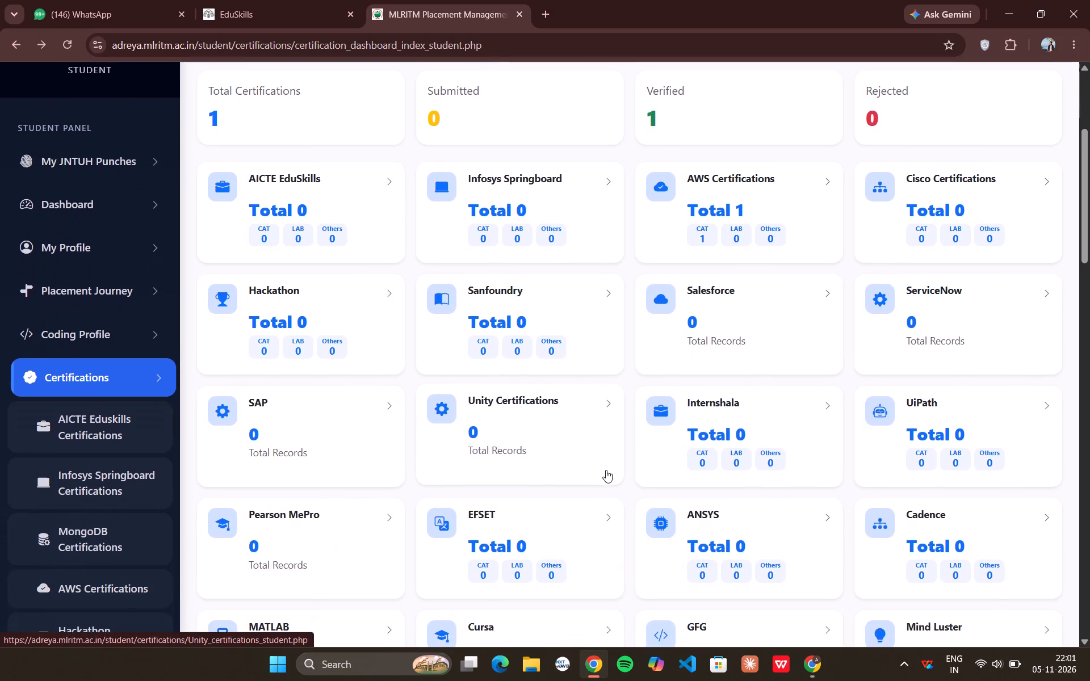
scroll(606, 470, down, 5)
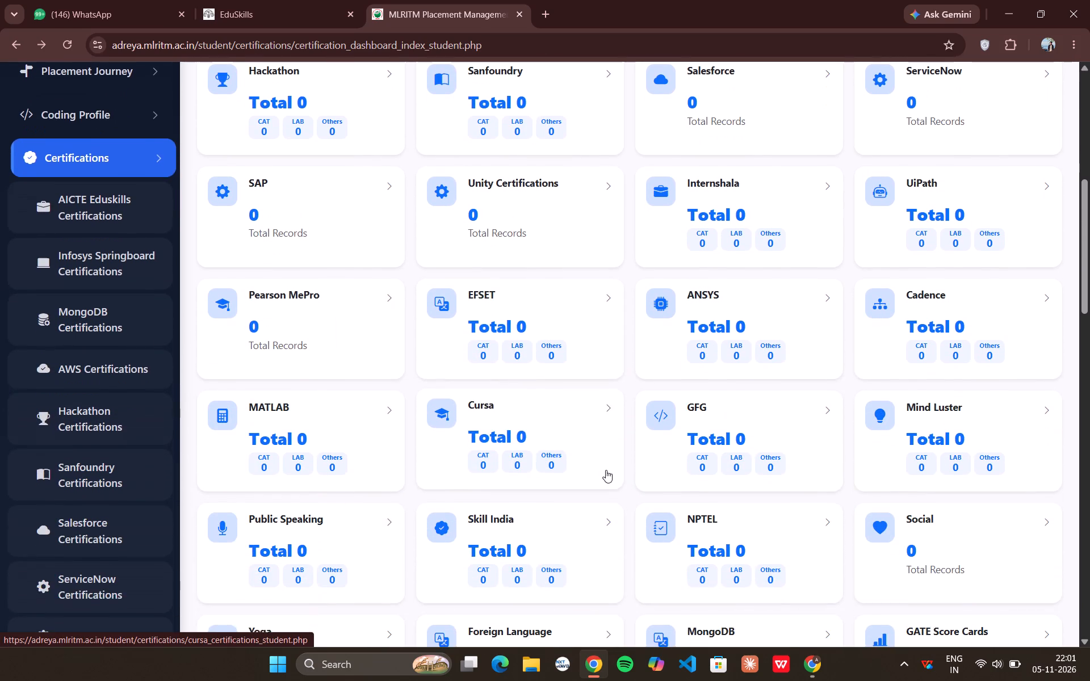
scroll(606, 470, down, 2)
scroll(606, 470, up, 1)
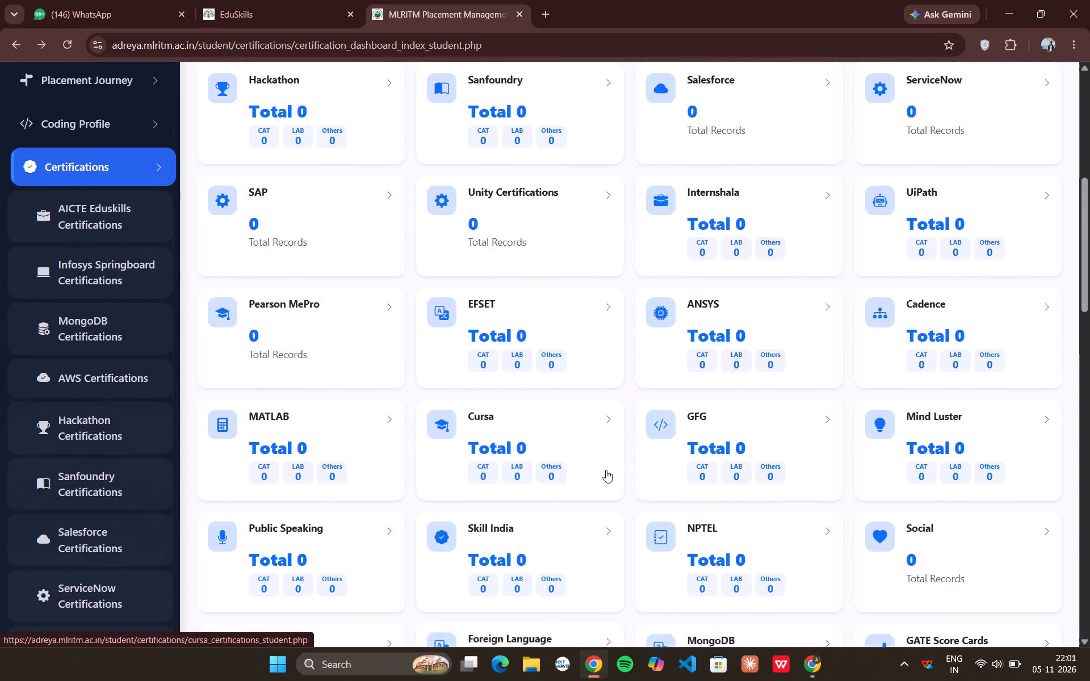
scroll(606, 470, up, 6)
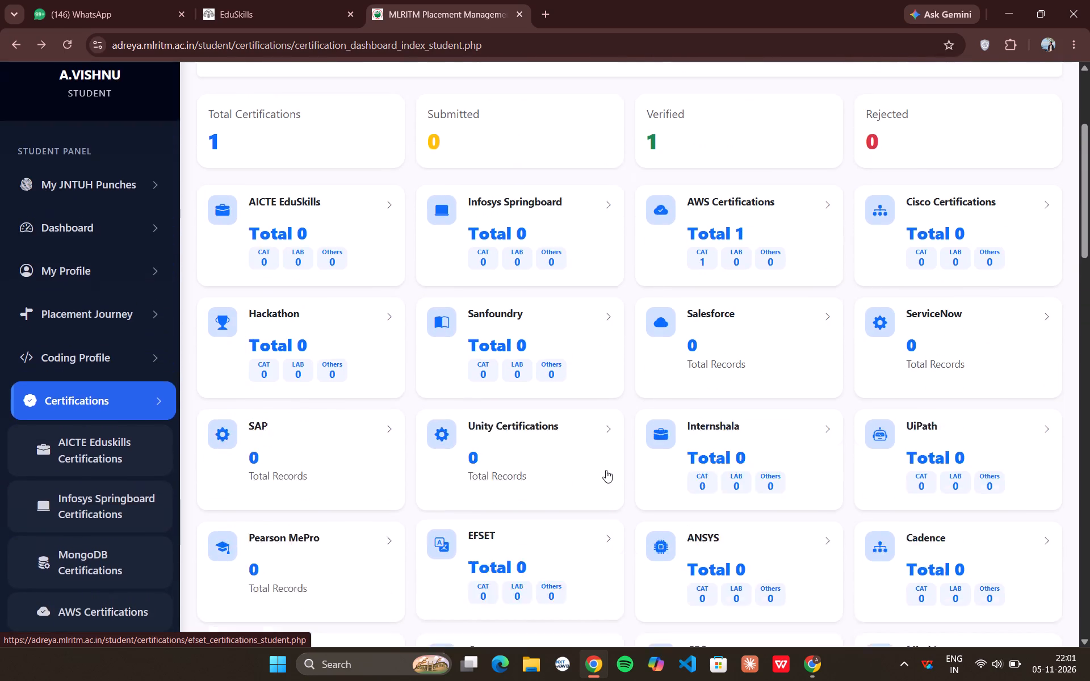
scroll(606, 470, up, 2)
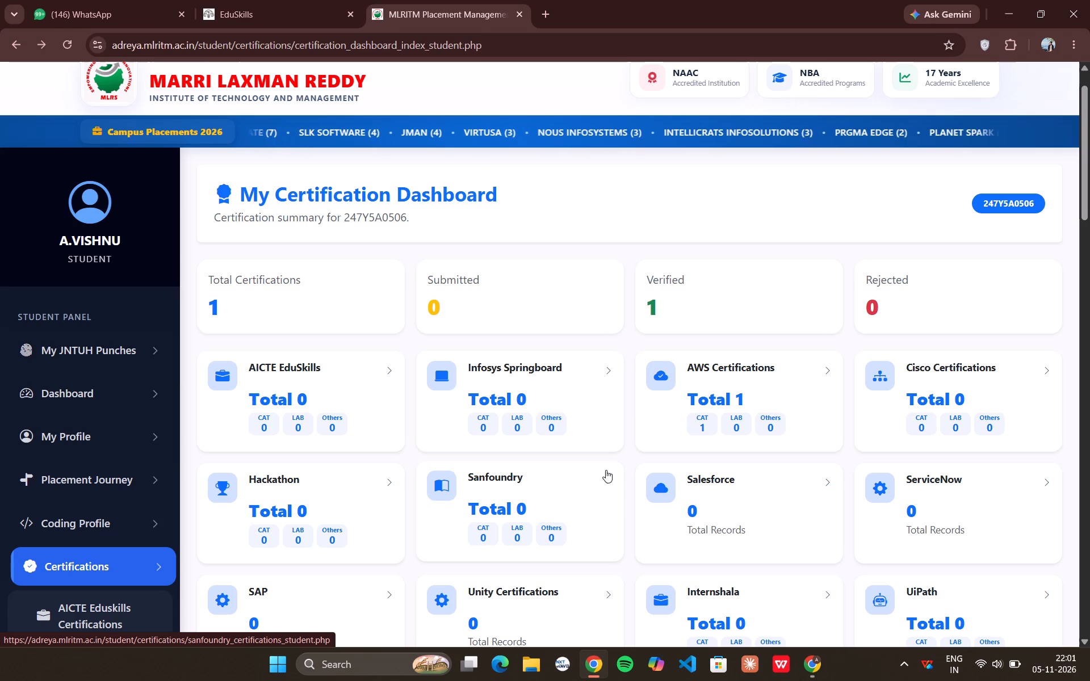
Examine the remaining certification categories on the My Certification Dashboard.
scroll(606, 470, down, 1)
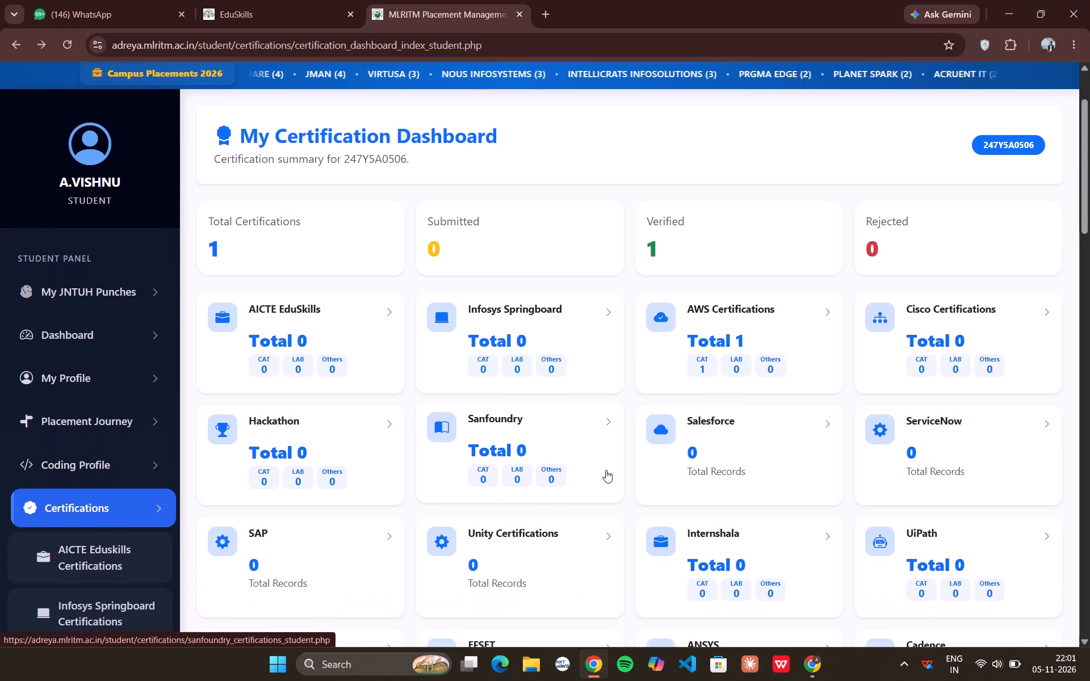
scroll(606, 470, down, 2)
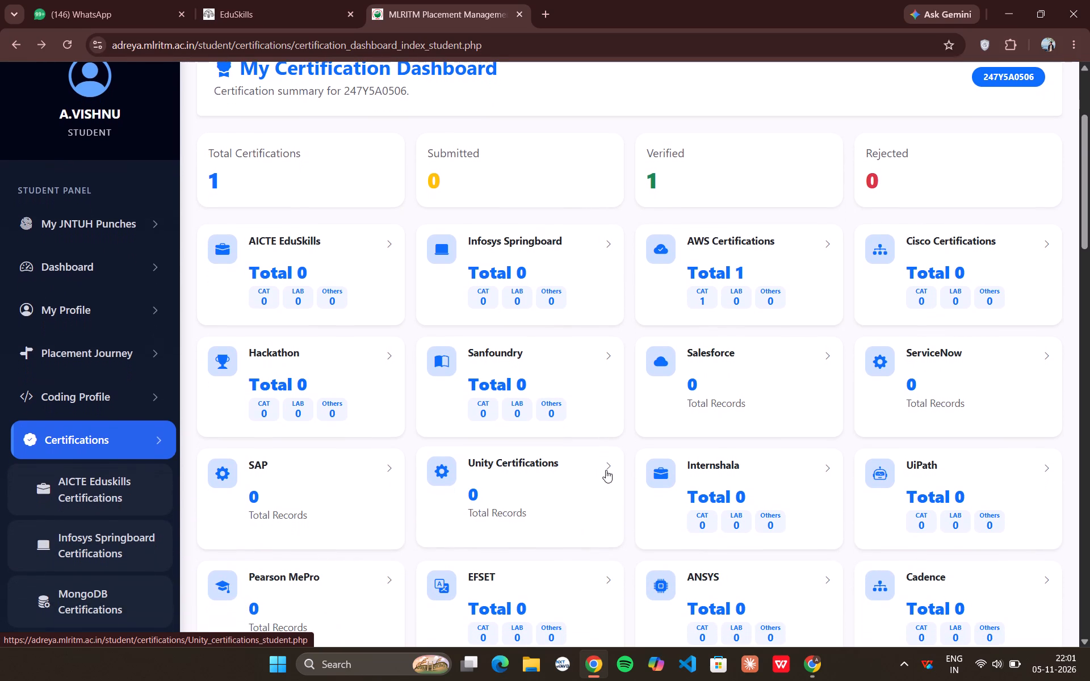
scroll(606, 470, down, 2)
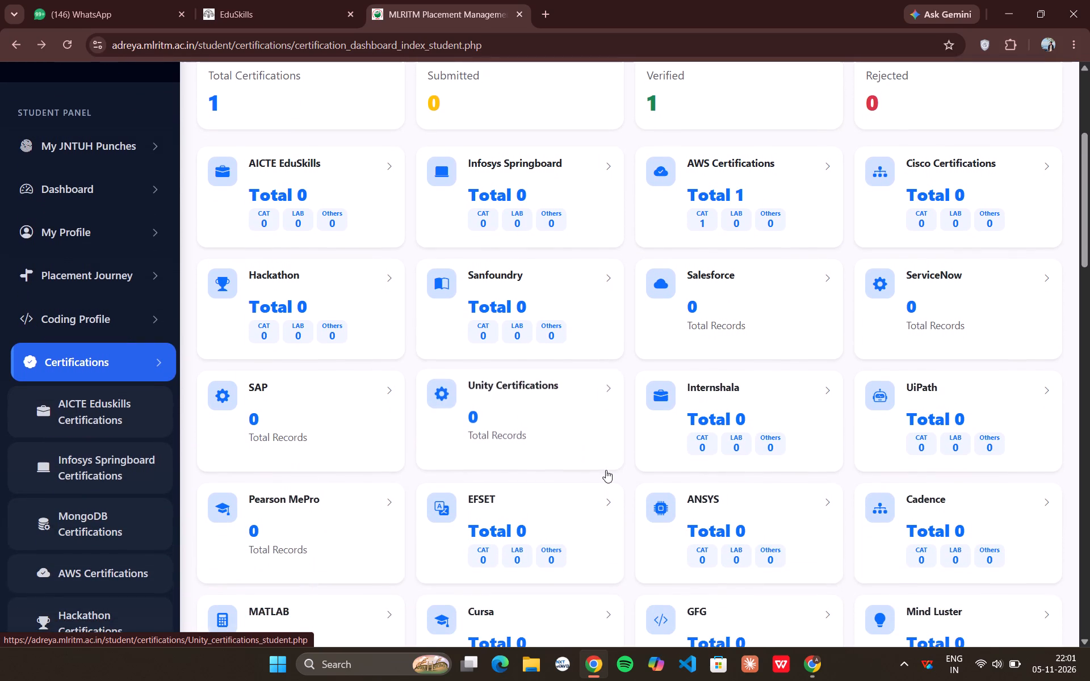
scroll(606, 470, down, 1)
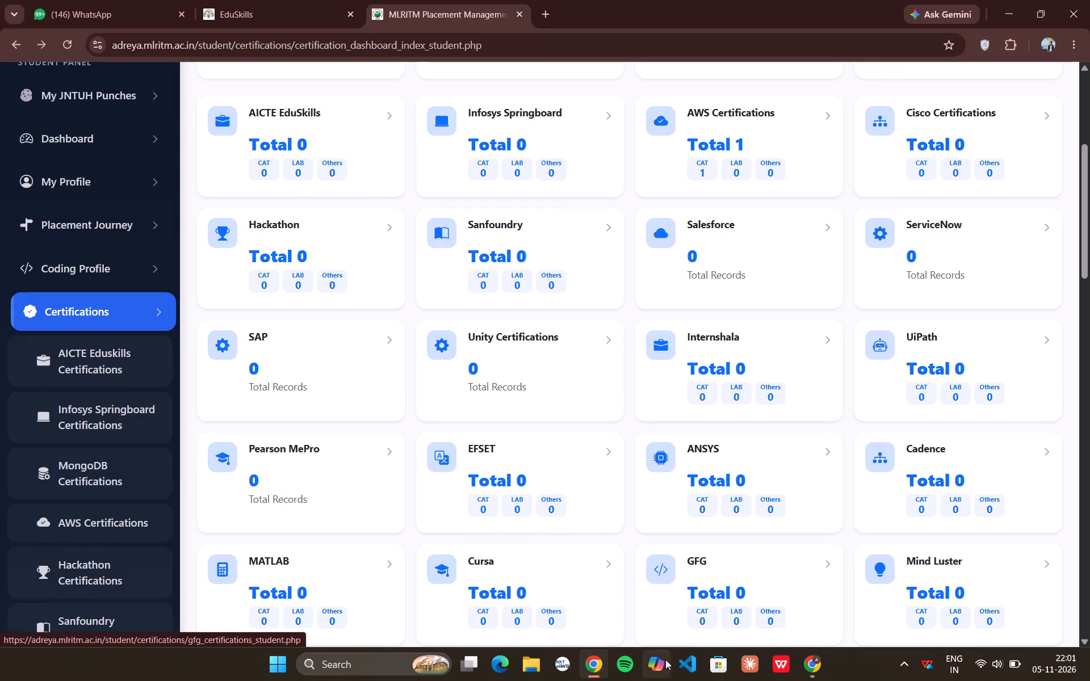
Switch to File Explorer, open the certificate_aea0e014 PDF from Downloads and examine the Network Security Engineer certificate enlarged.
click(533, 663)
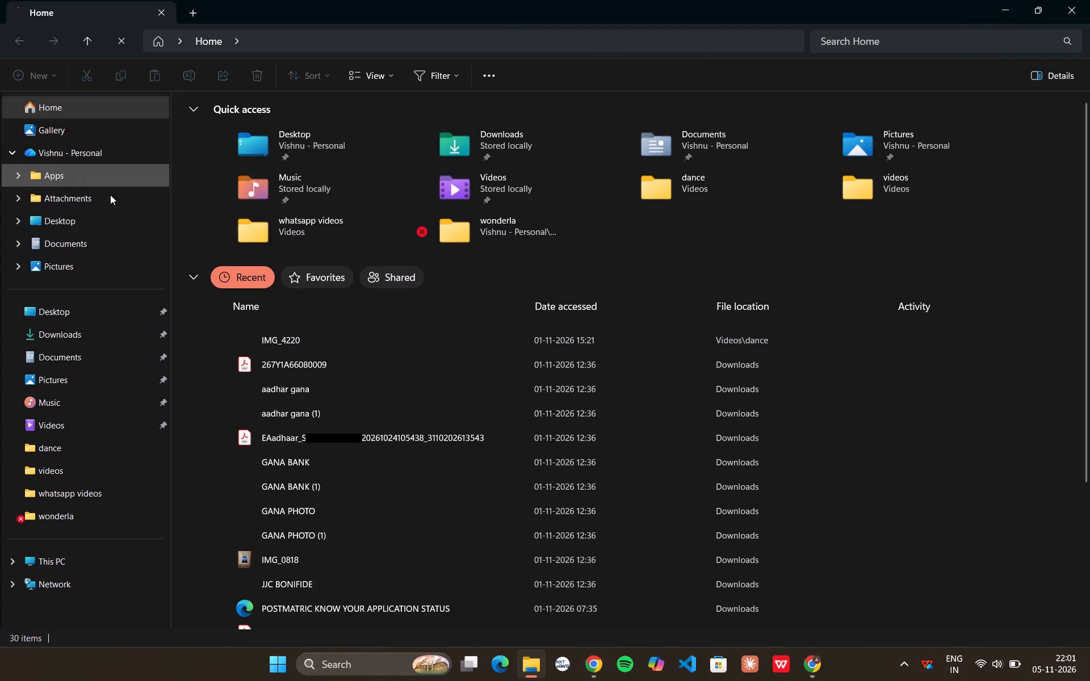
click(118, 316)
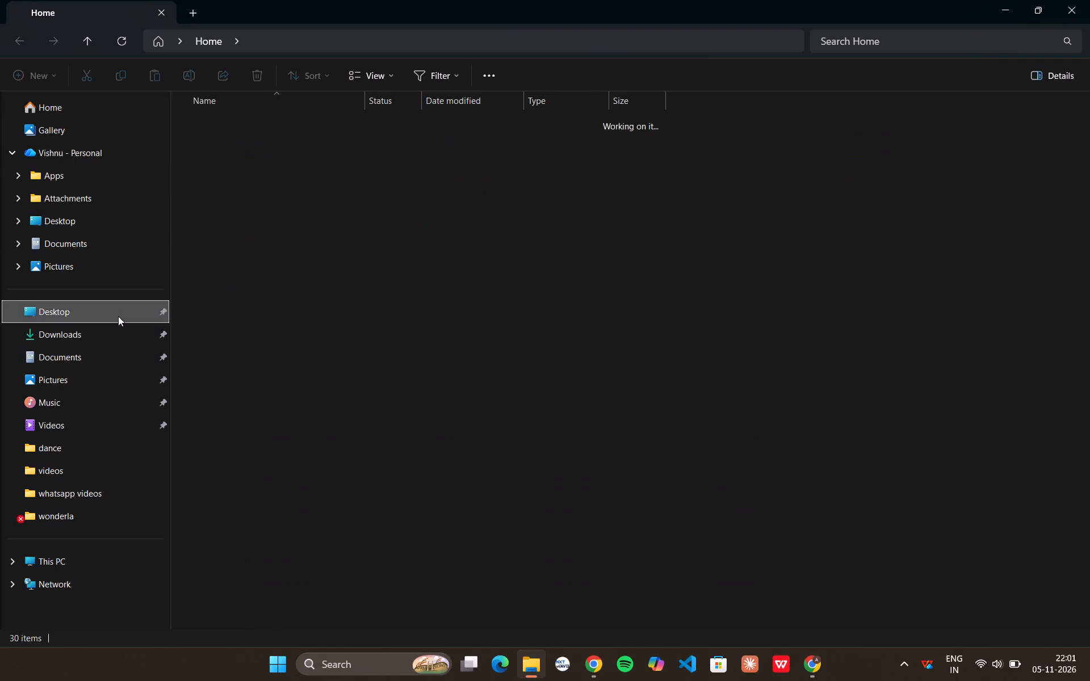
click(113, 337)
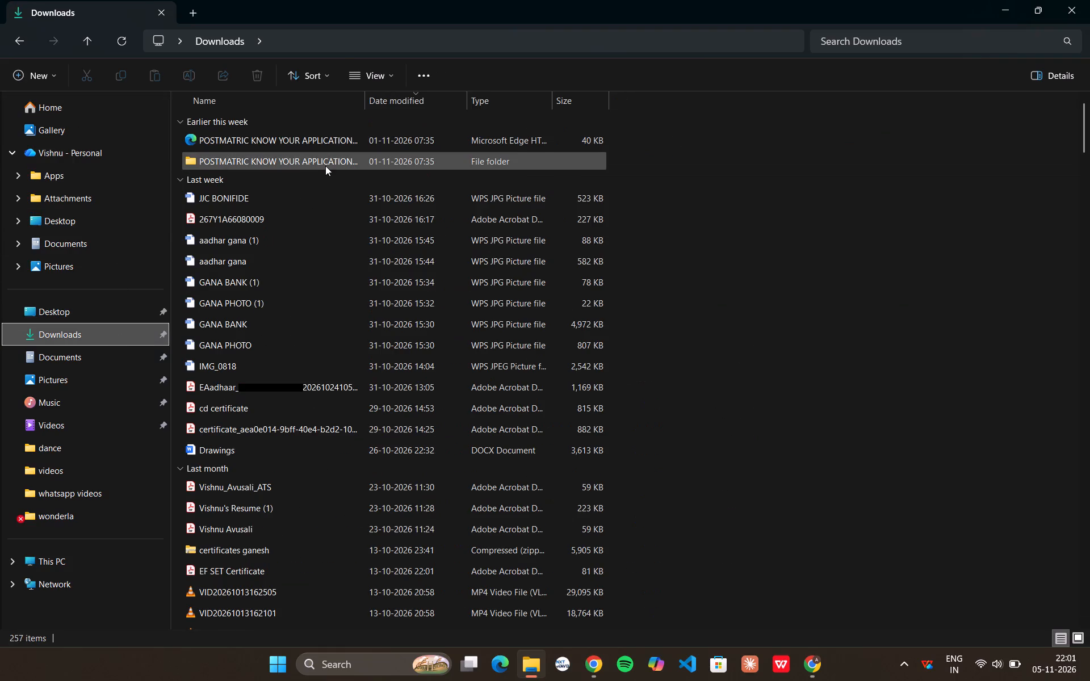
click(111, 332)
click(111, 332)
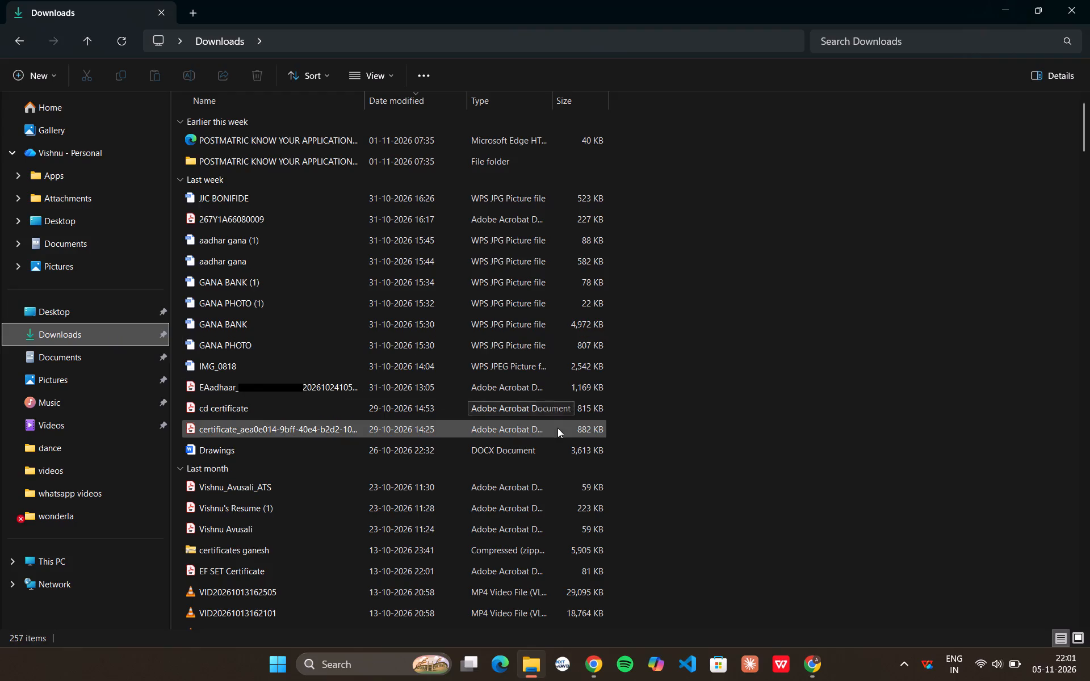
double_click(557, 428)
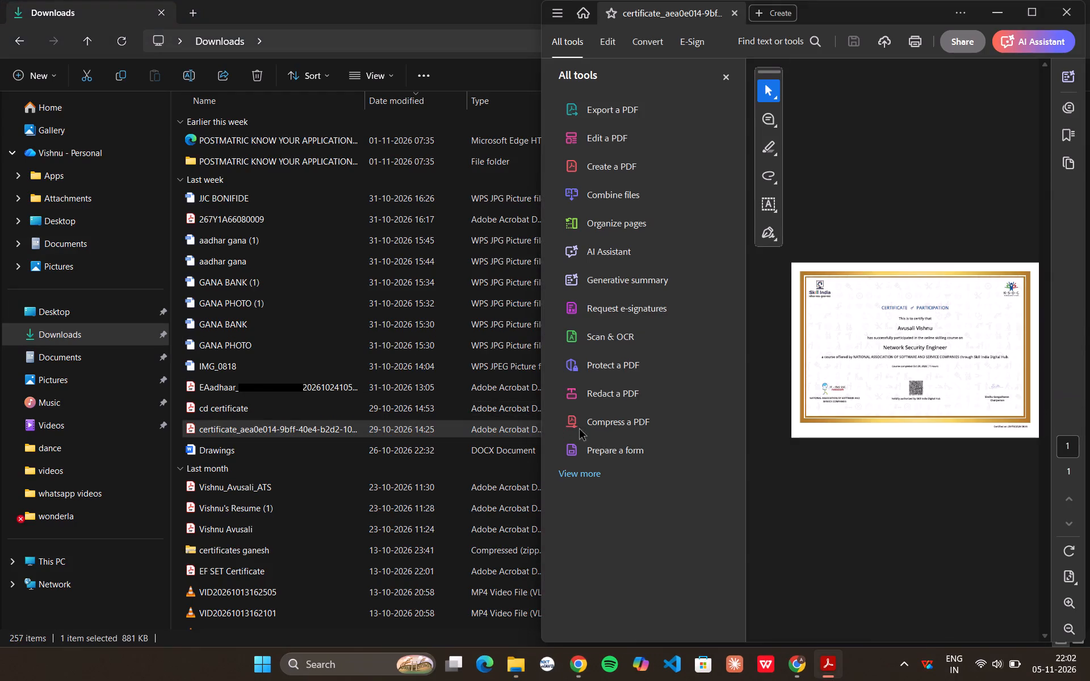
ctrl+scroll(928, 306, up, 4)
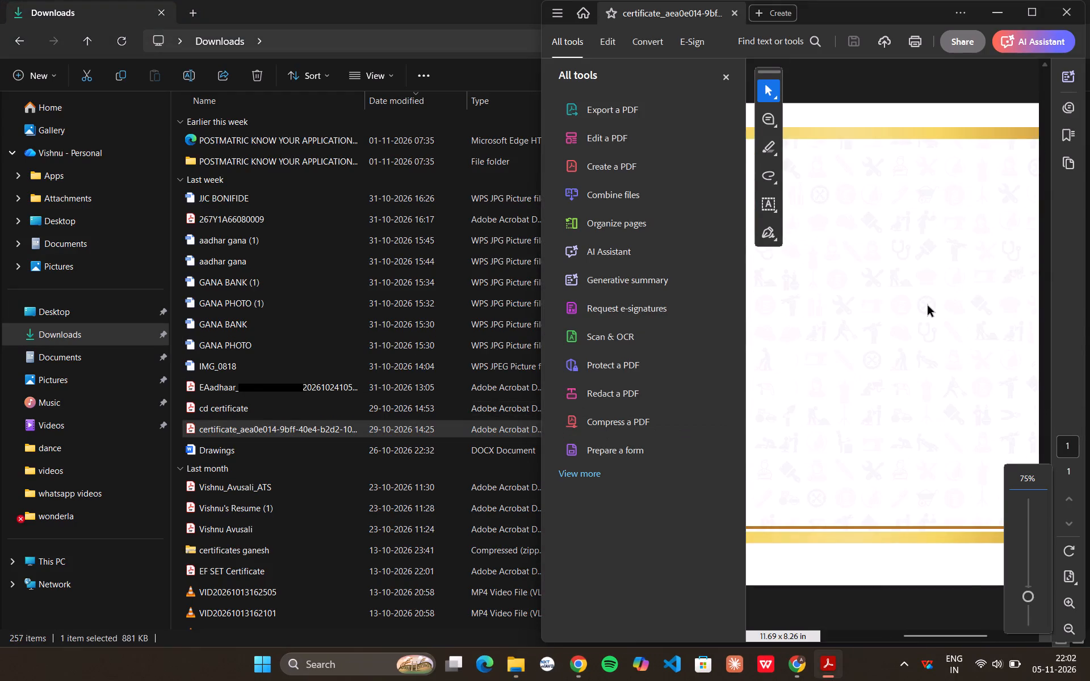
scroll(928, 306, left, 2)
scroll(928, 306, right, 1)
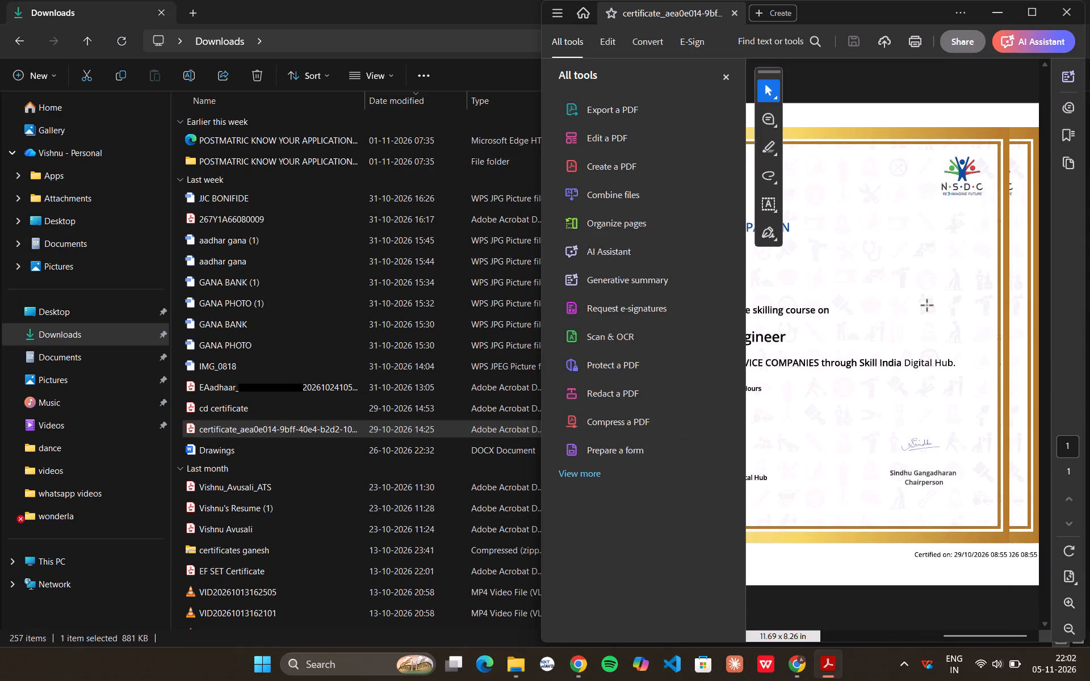
scroll(928, 306, right, 1)
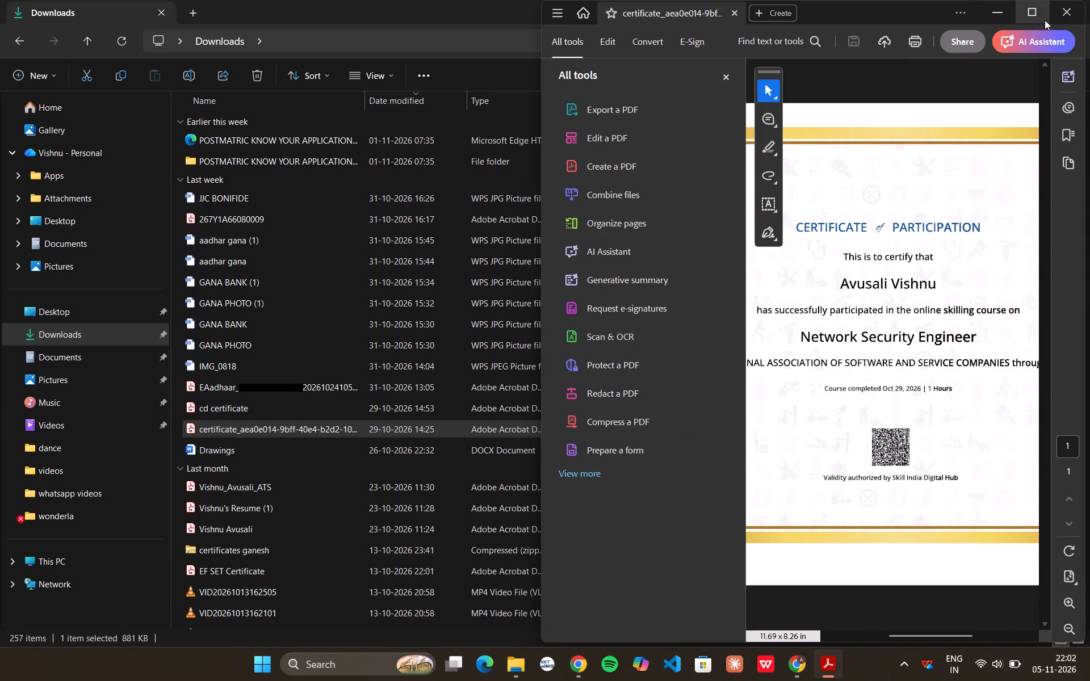
click(1029, 18)
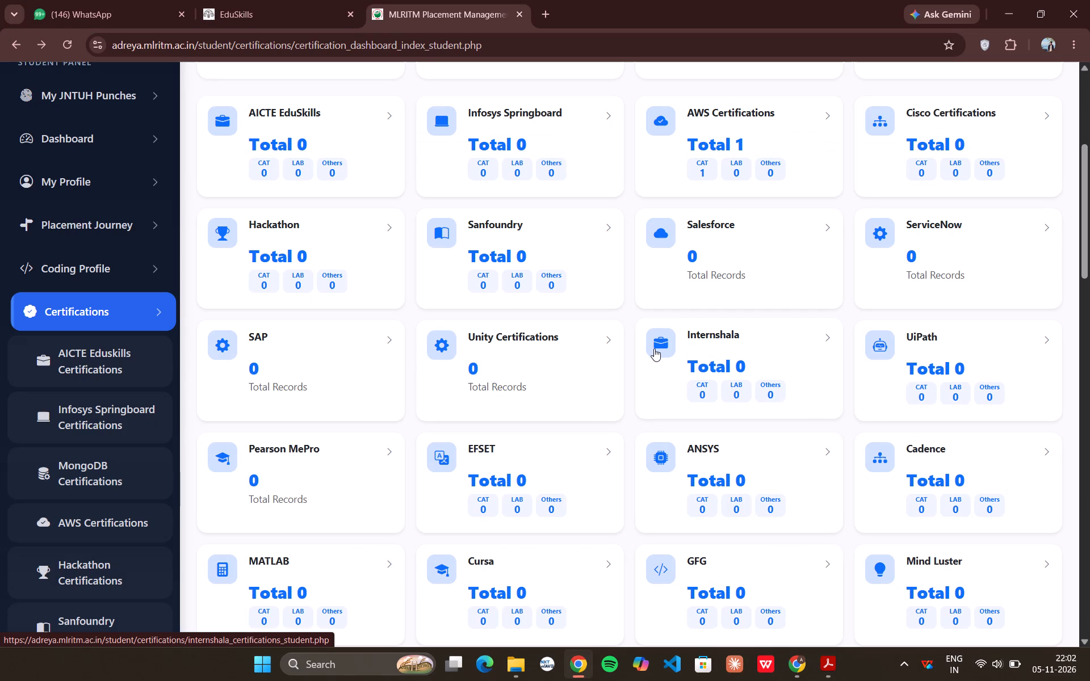
Open the Skill India certifications page from the certification dashboard in Chrome.
scroll(678, 502, down, 2)
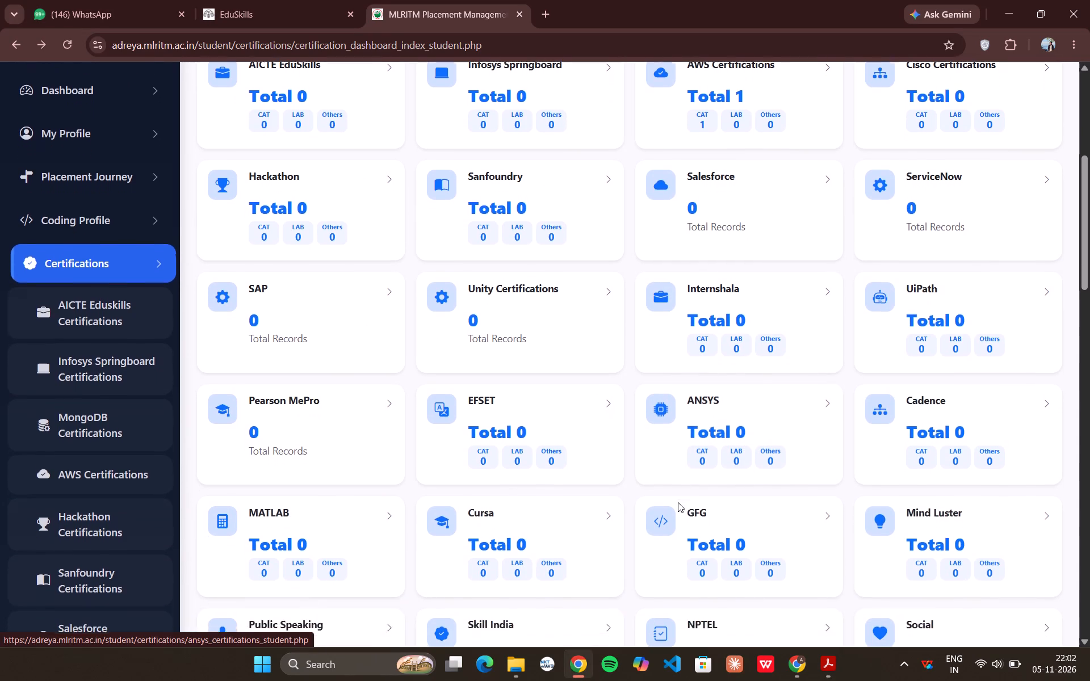
scroll(678, 502, down, 3)
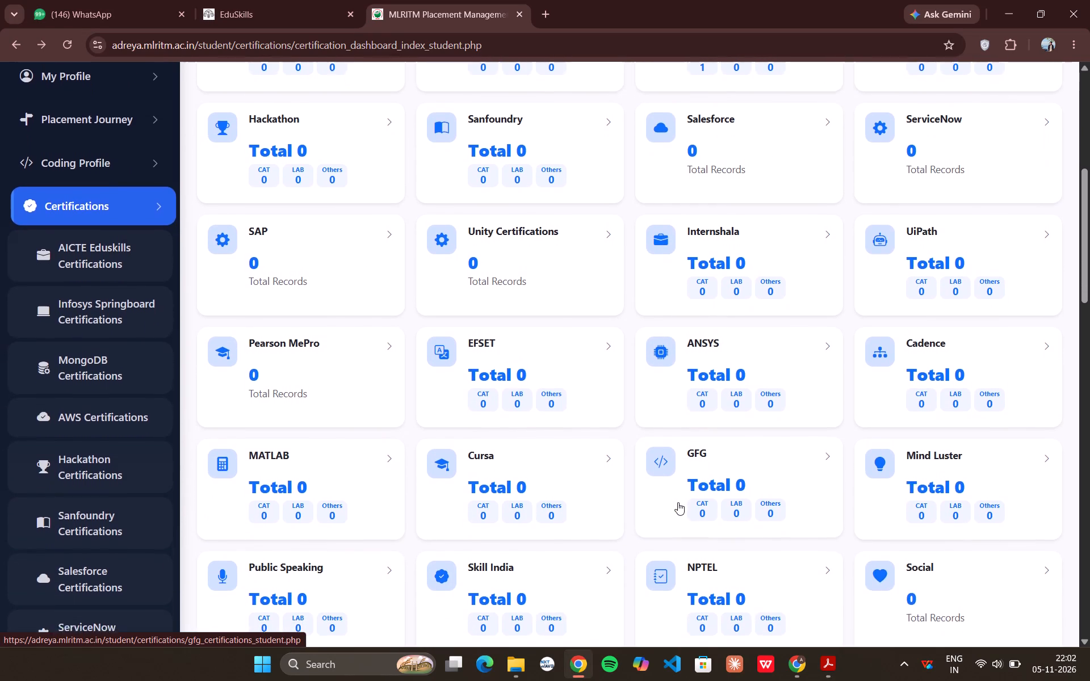
scroll(678, 502, down, 1)
click(522, 504)
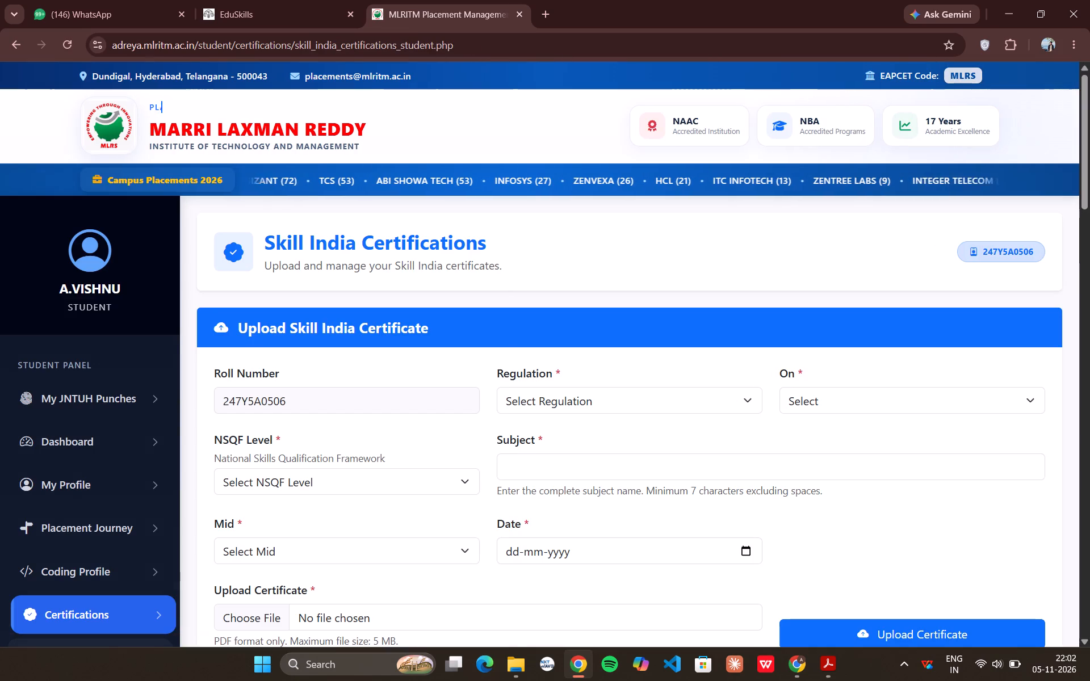
Set Regulation to R22, On to LAB and NSQF Level to Level 1 in the Skill India upload form.
click(621, 396)
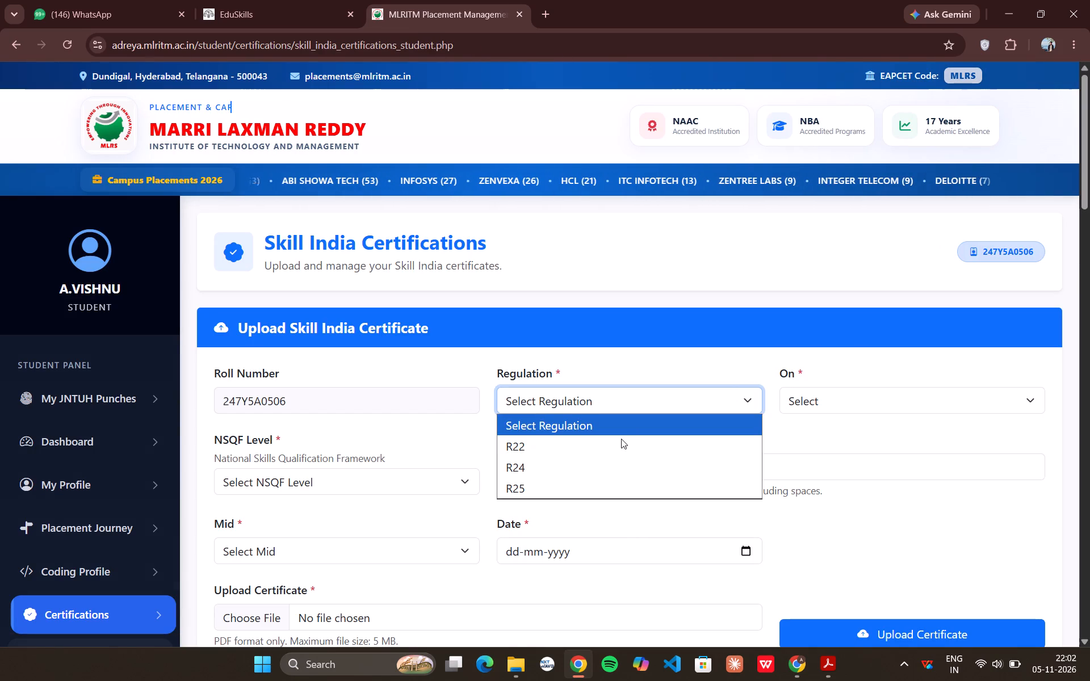
click(621, 442)
click(909, 406)
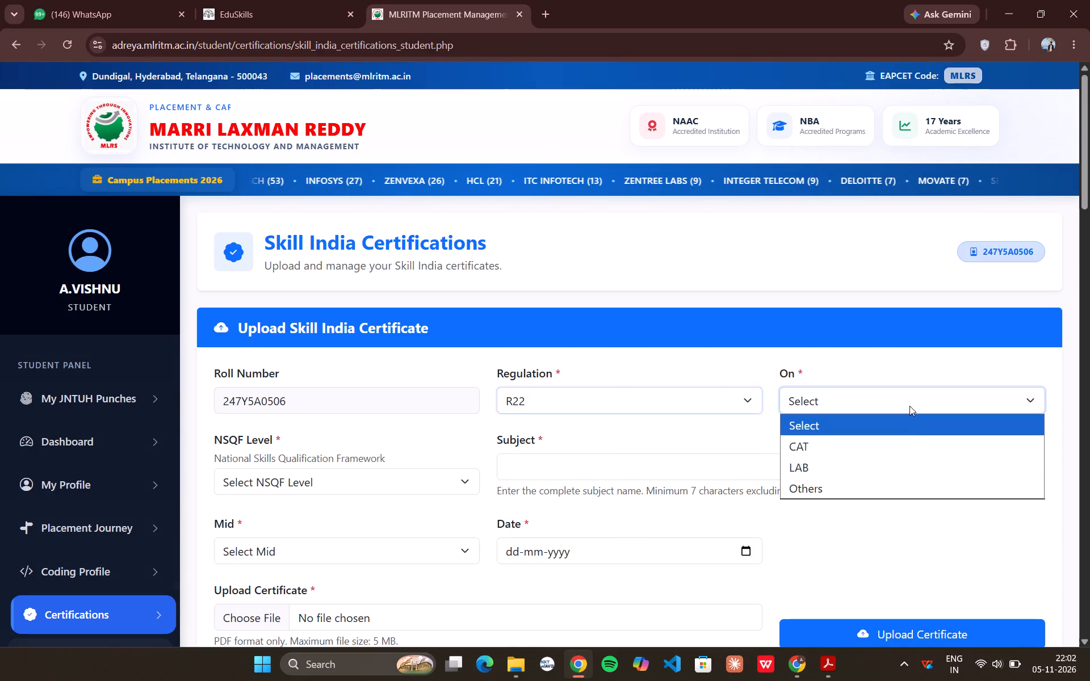
click(901, 464)
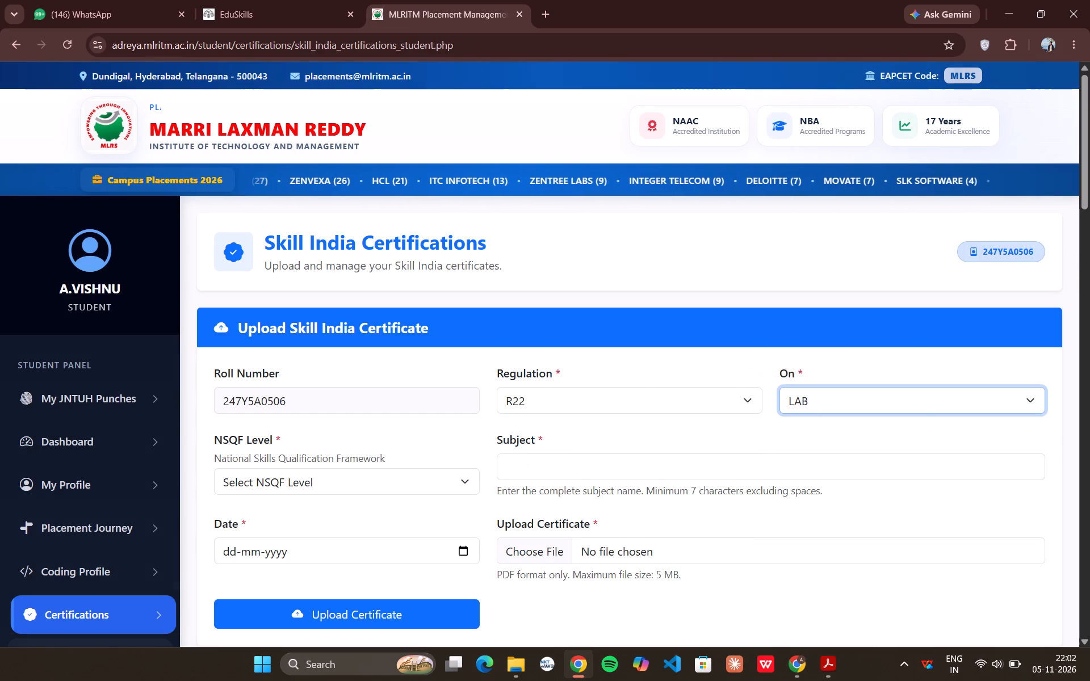
click(460, 478)
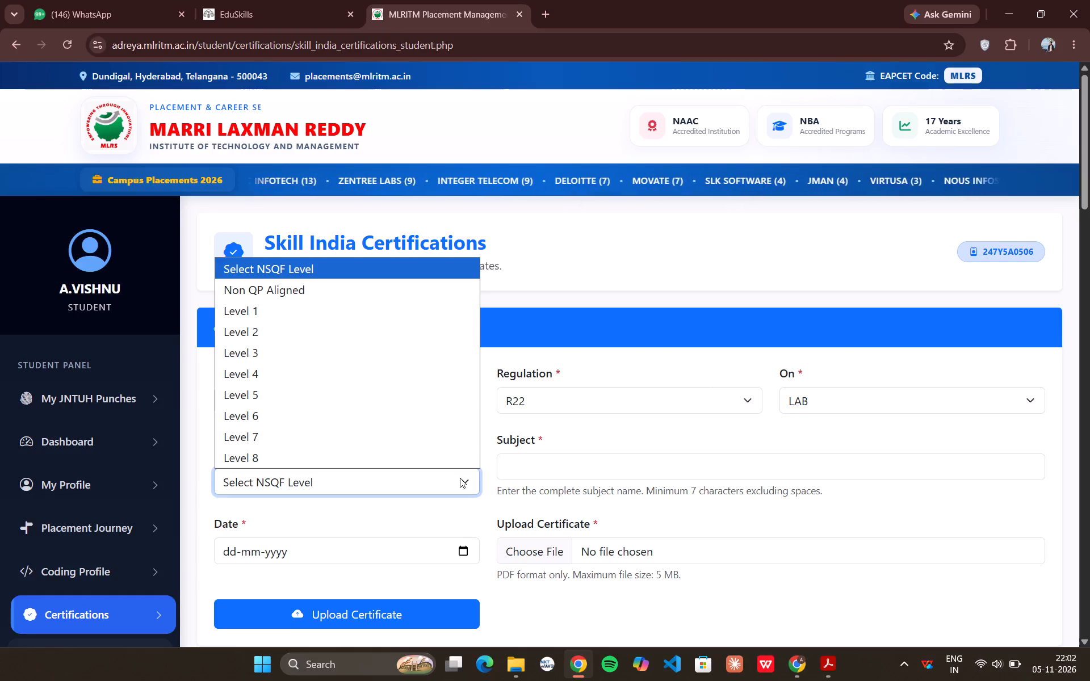
click(431, 474)
click(431, 474)
click(431, 474)
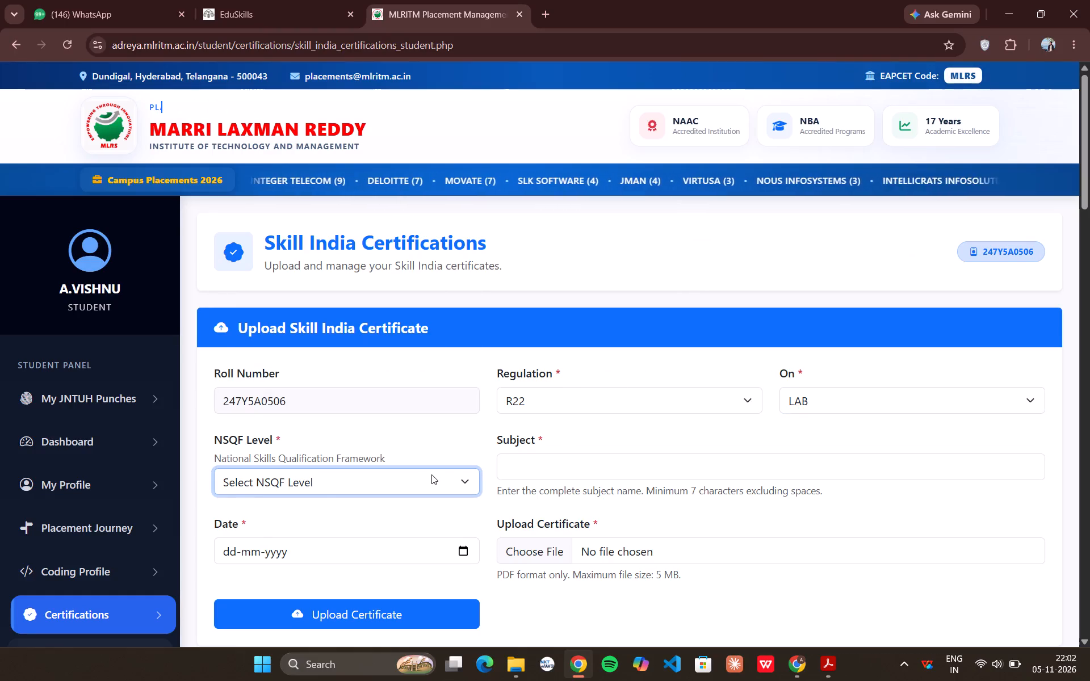
click(431, 474)
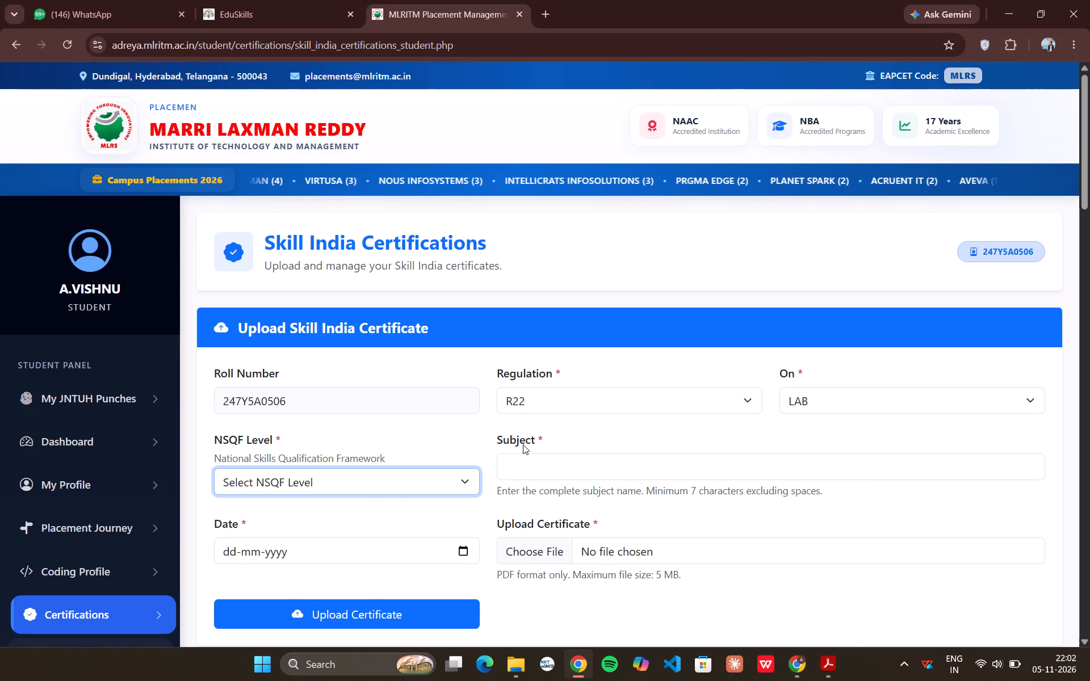
click(465, 496)
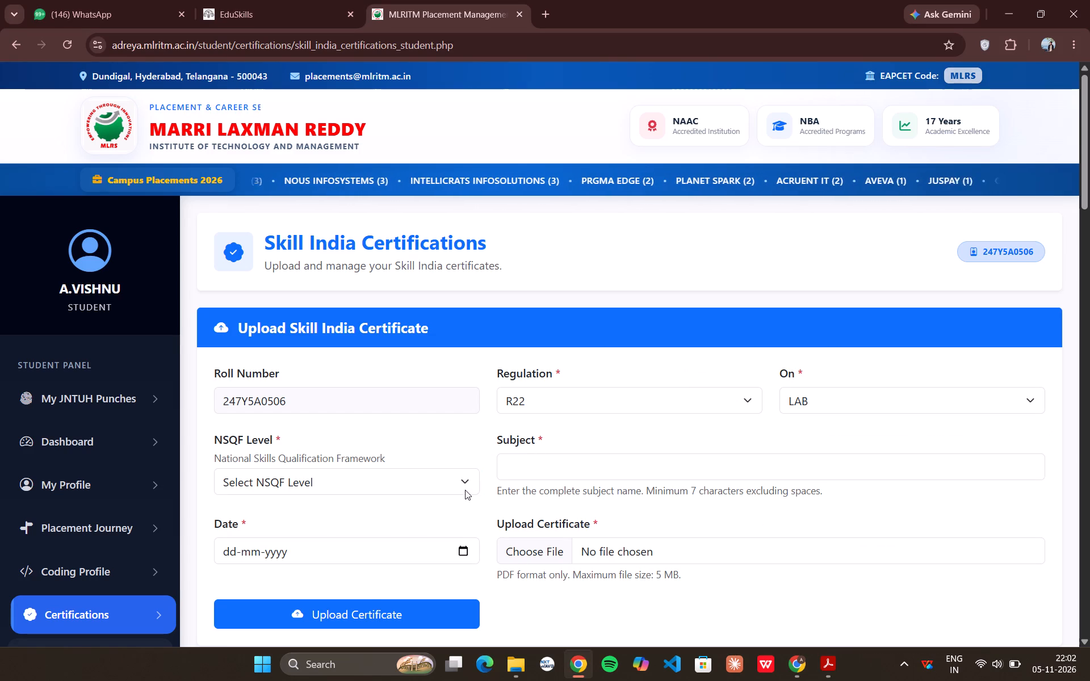
click(465, 490)
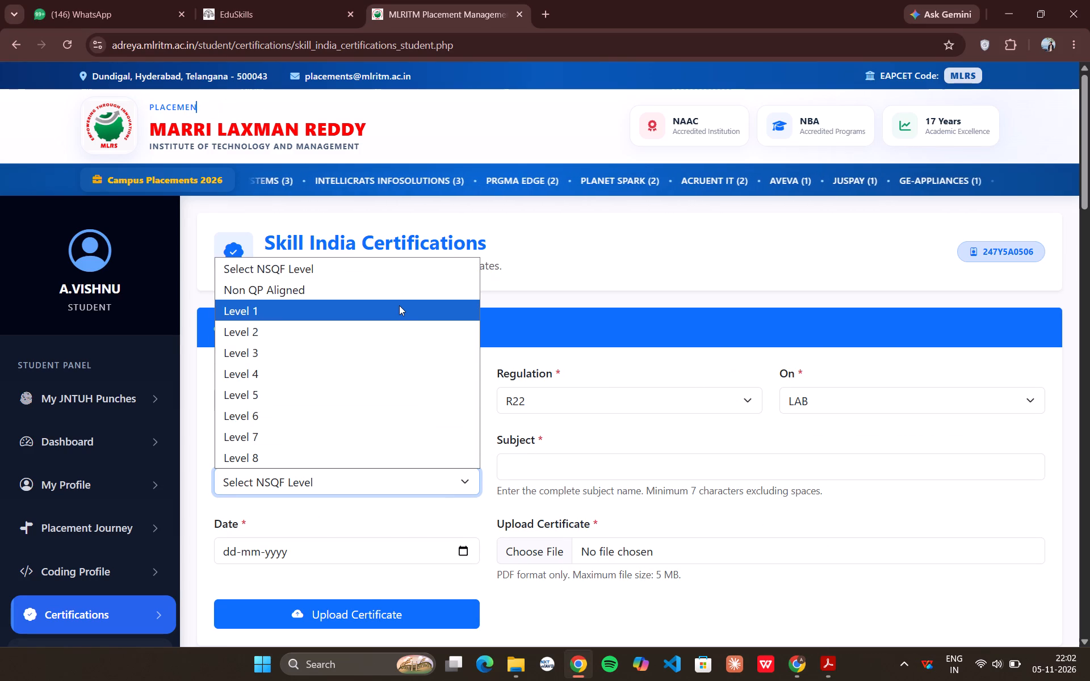
click(399, 306)
Start filling in the certificate's Subject in the Skill India upload form.
click(571, 458)
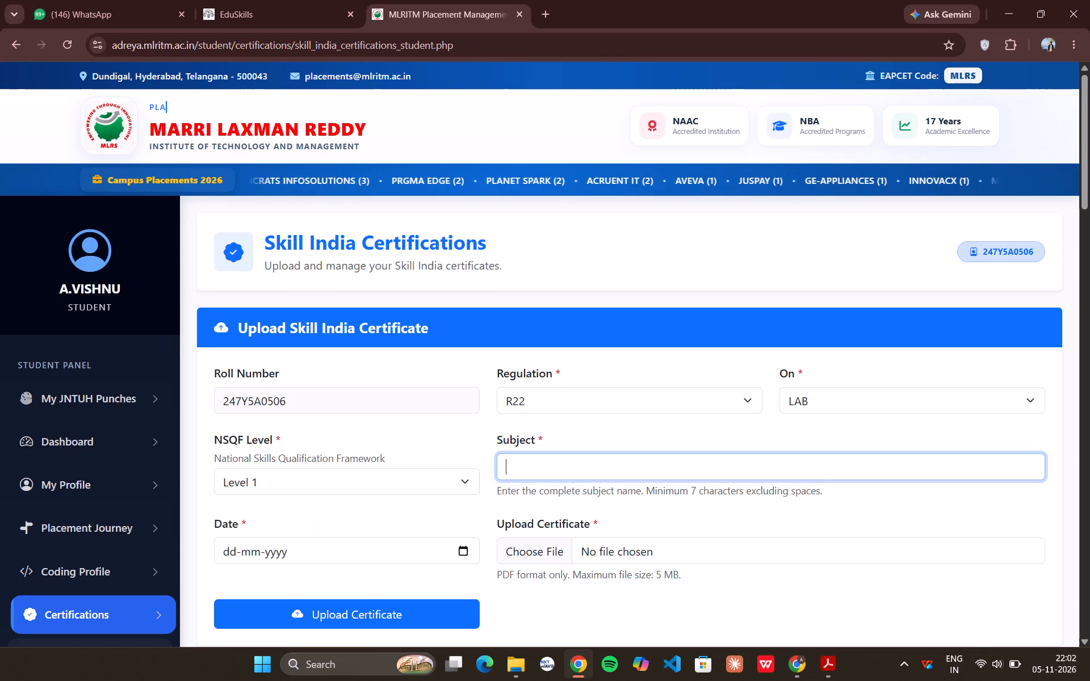
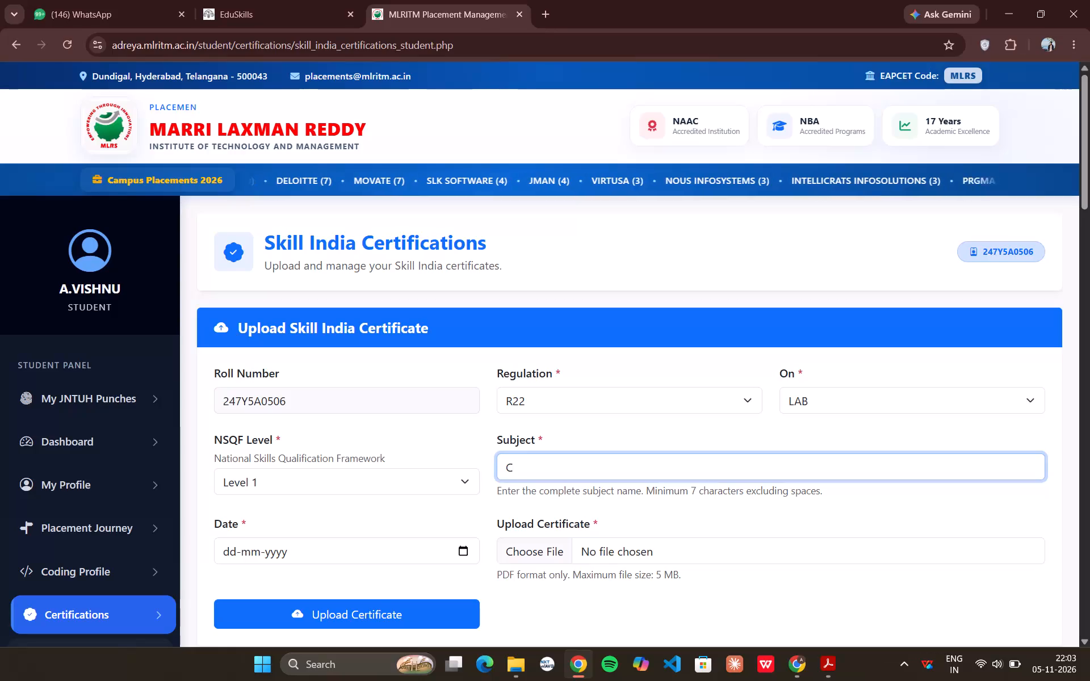
Complete the Subject in the Skill India upload form as CRYPTOGRAPHY AND NETWORK SECURITY.
text(ry)
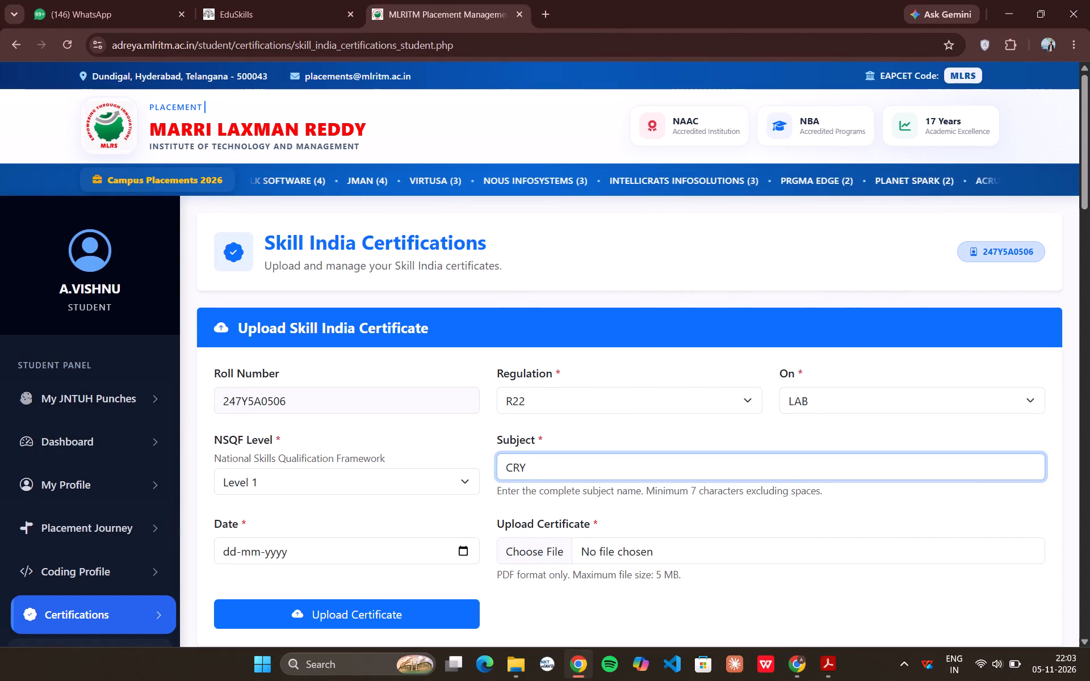
text(pto)
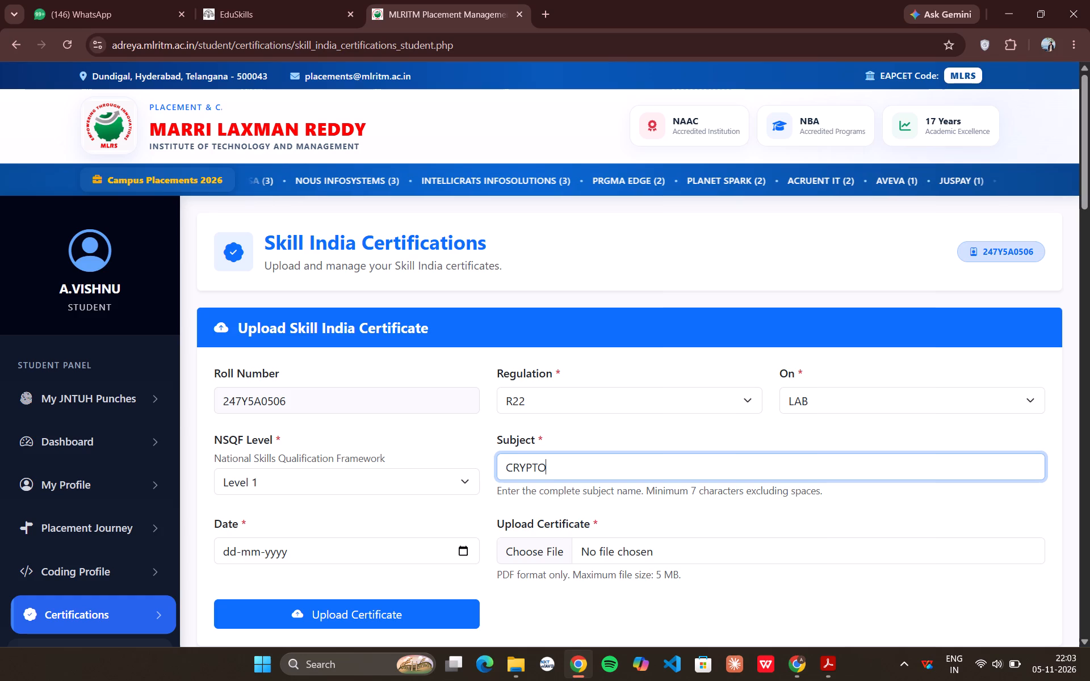
text(gr)
key(a)
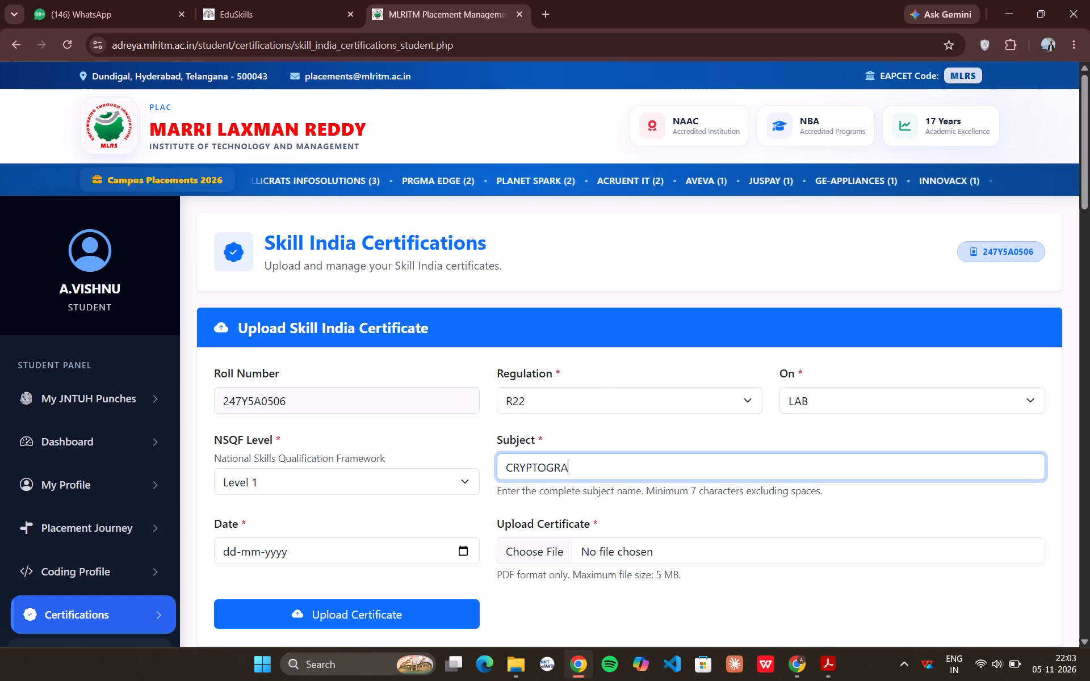
text(phy and)
key(space)
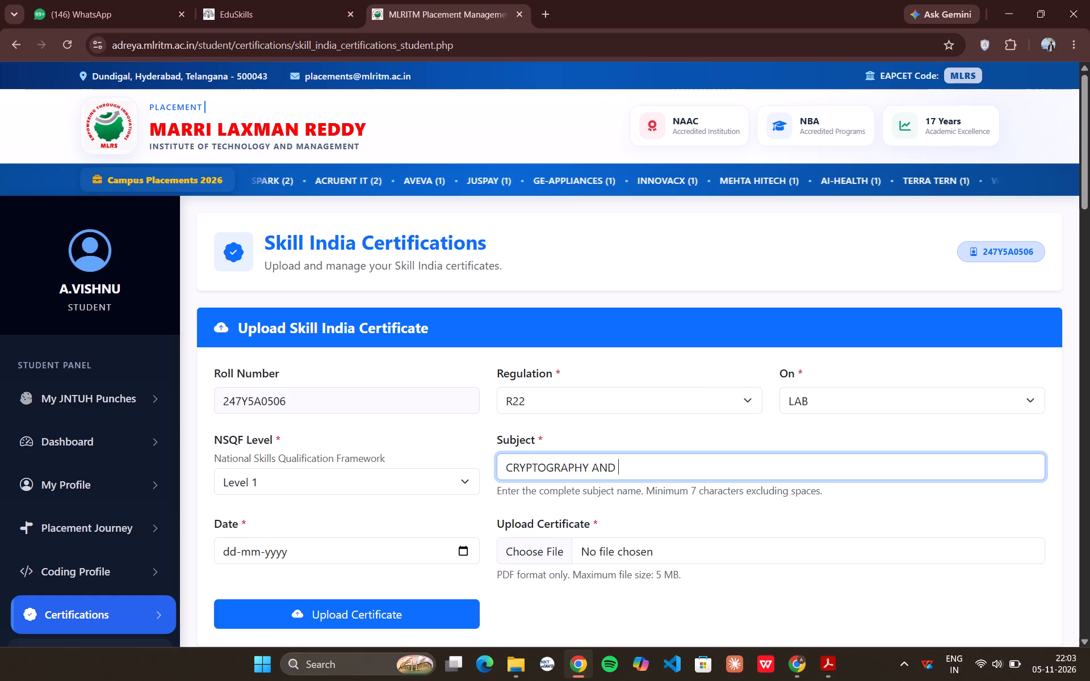
text(network)
key(space)
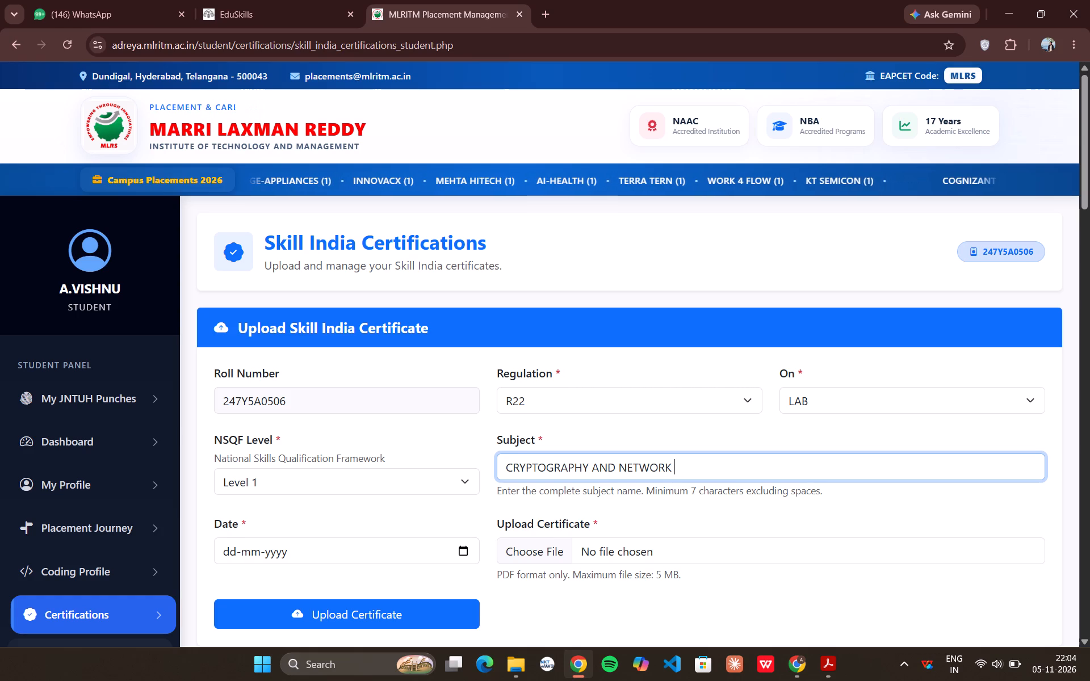
text(security)
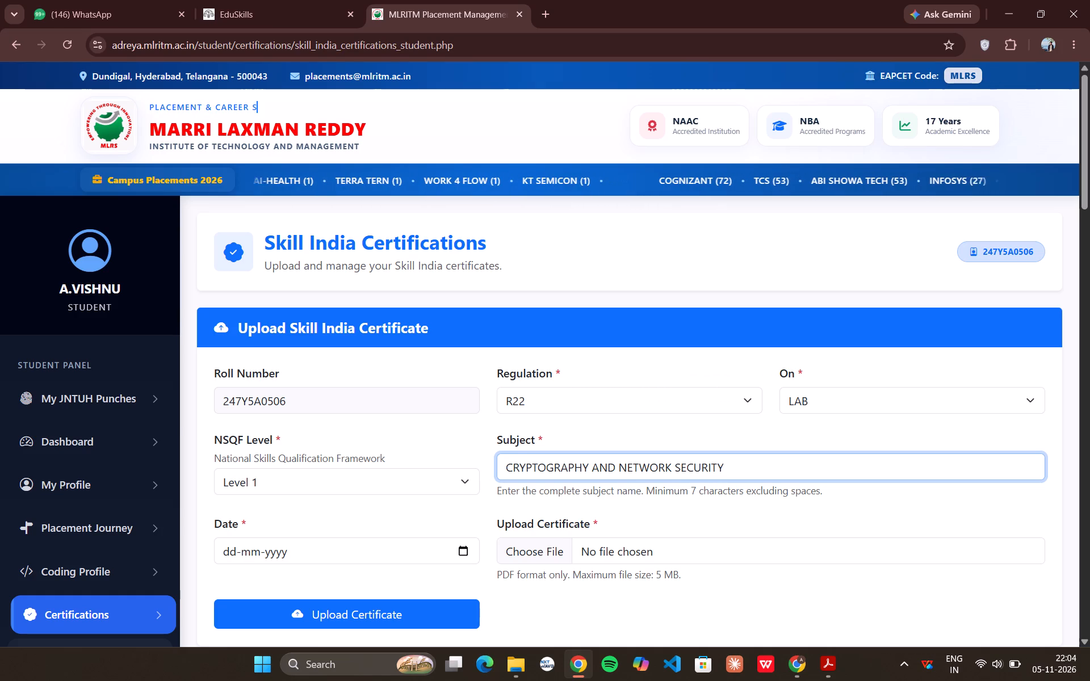
Set the certificate Date in the Skill India upload form to 29-10-2026, checking it against the open certificate PDF.
click(337, 544)
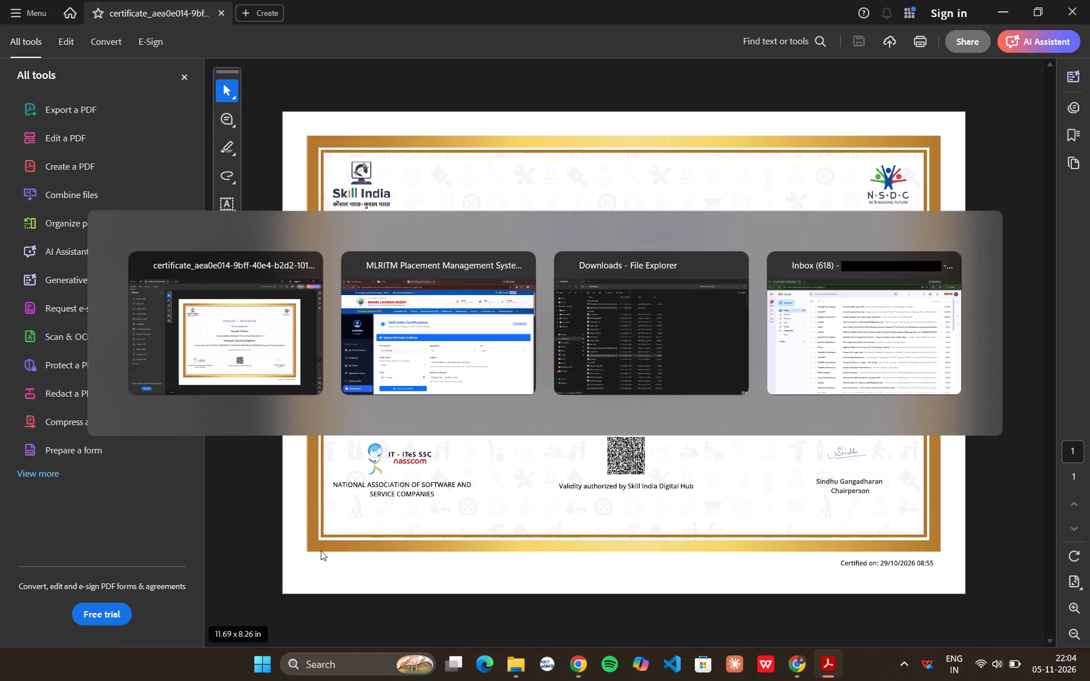
key(2)
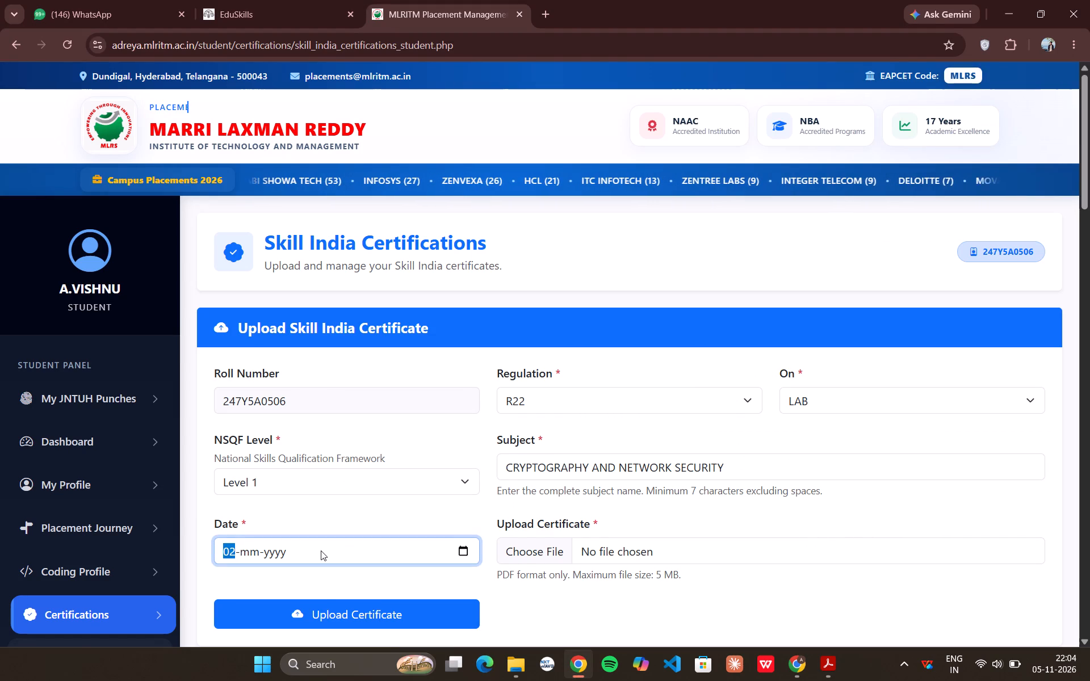
key(8)
key(BackSpace)
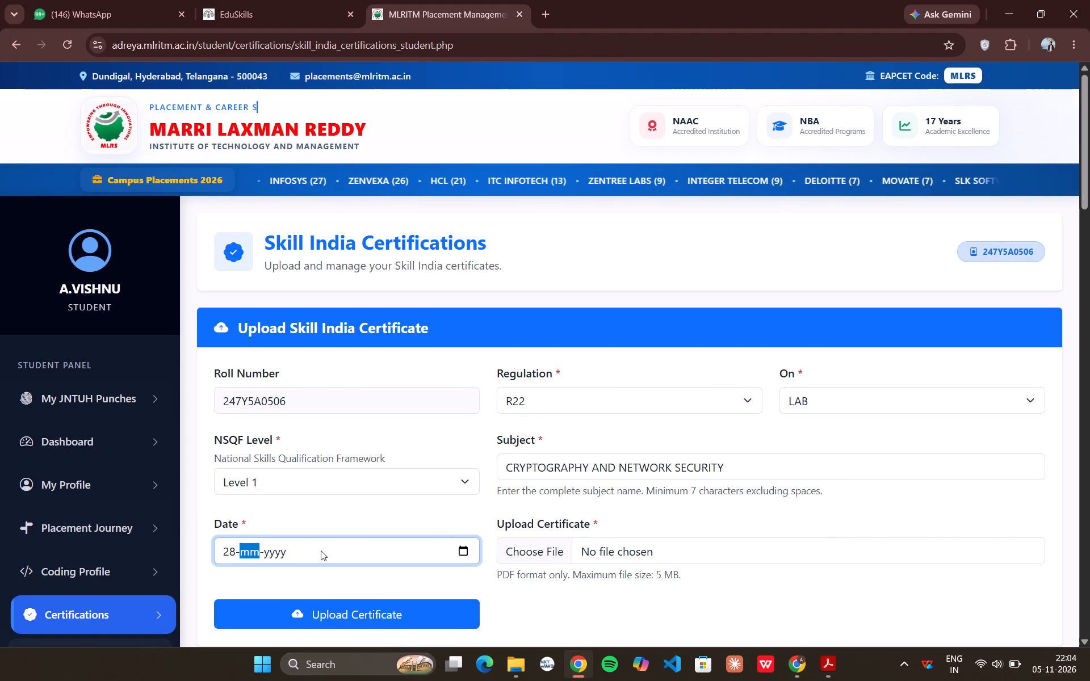
key(BackSpace)
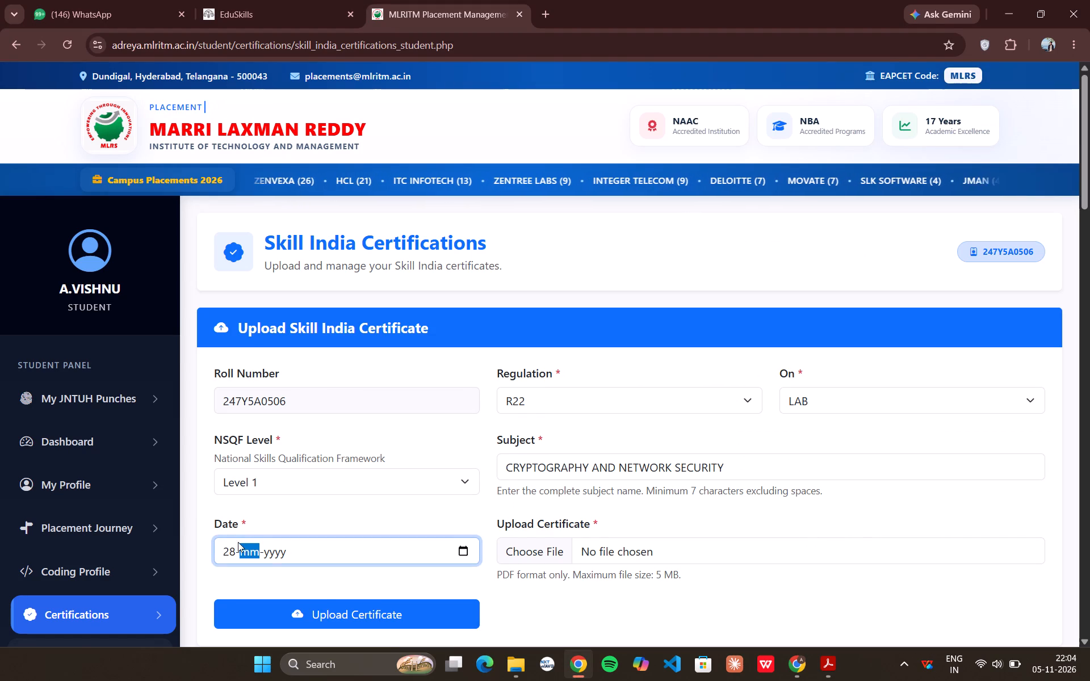
click(232, 548)
key(9)
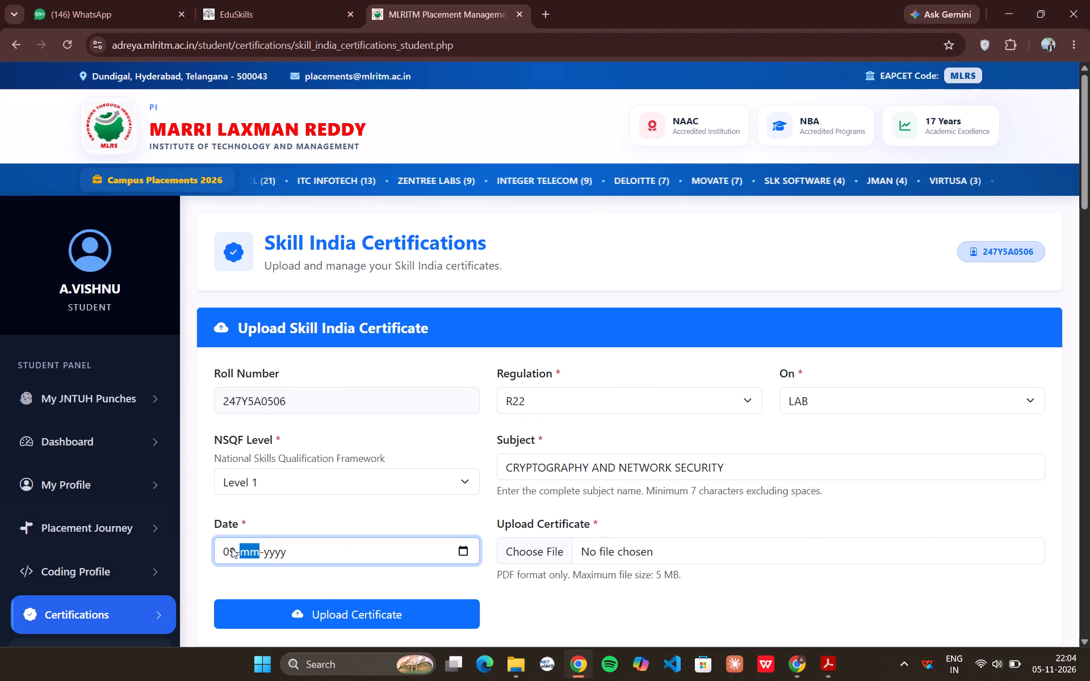
key(BackSpace)
click(232, 548)
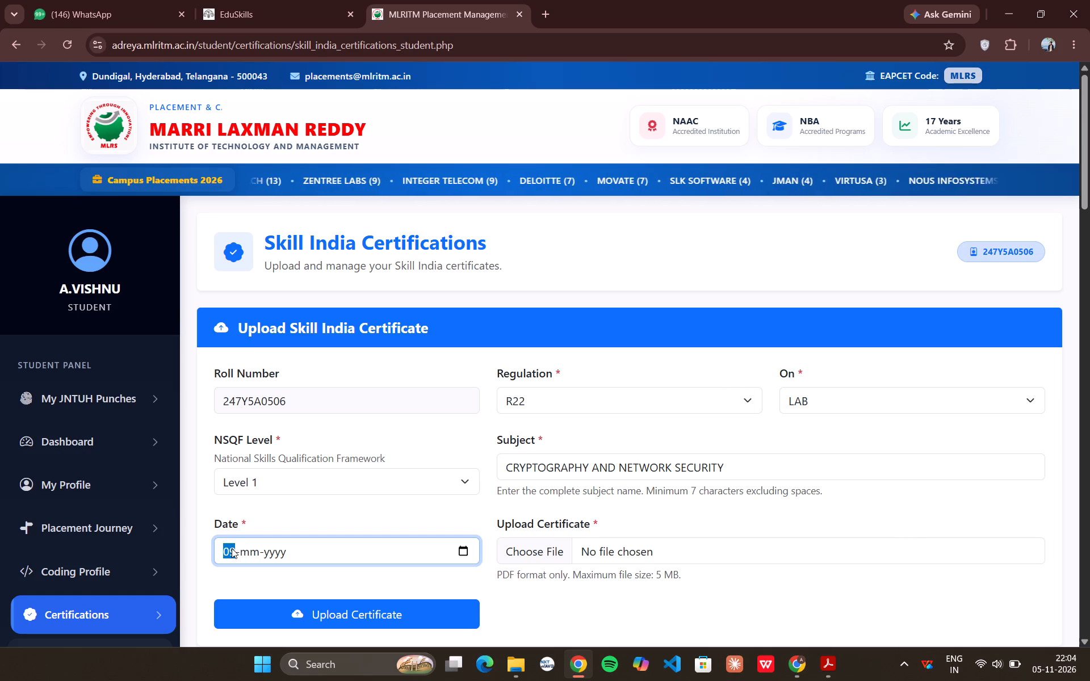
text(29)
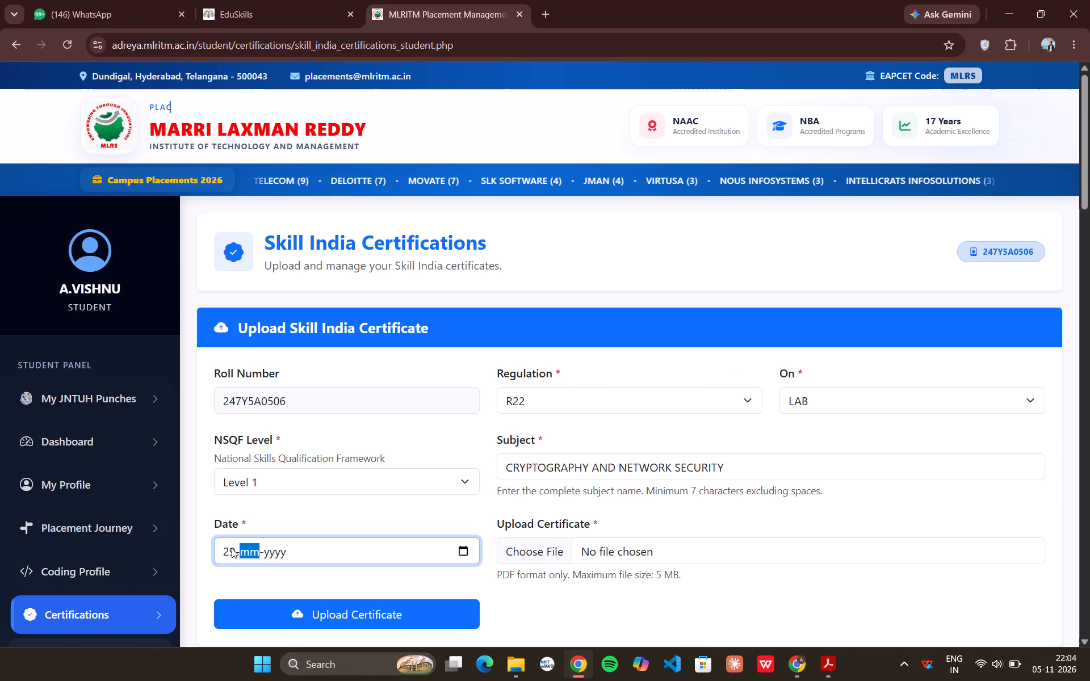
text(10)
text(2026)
Attach the certificate_aea0e014 PDF from Downloads and submit the Skill India certificate upload.
click(564, 557)
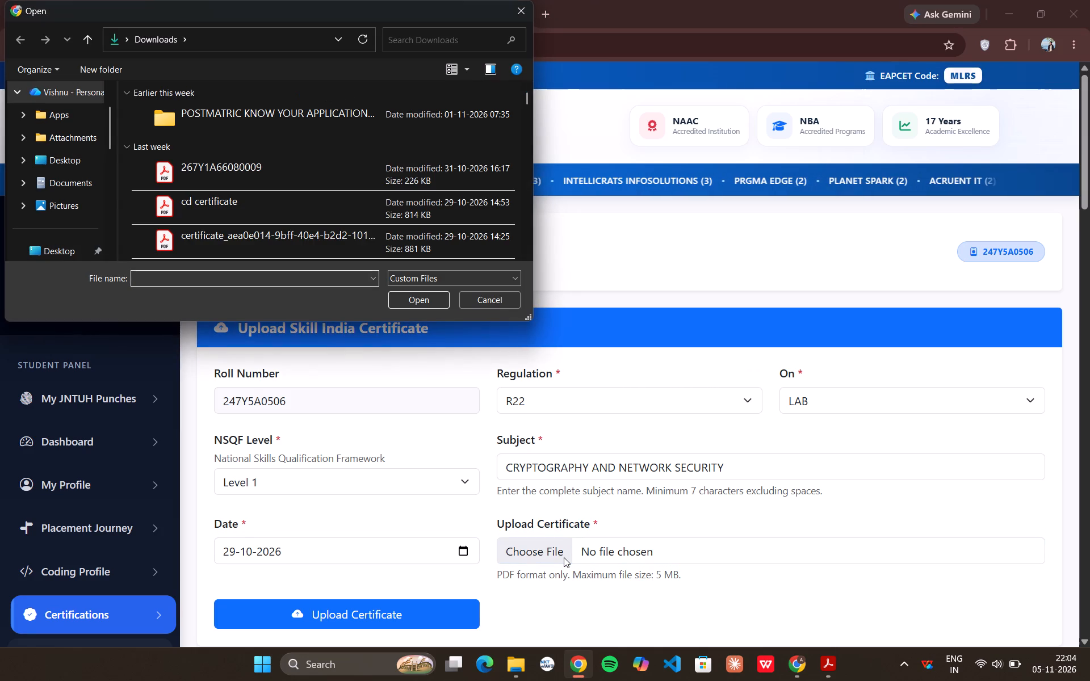
click(403, 243)
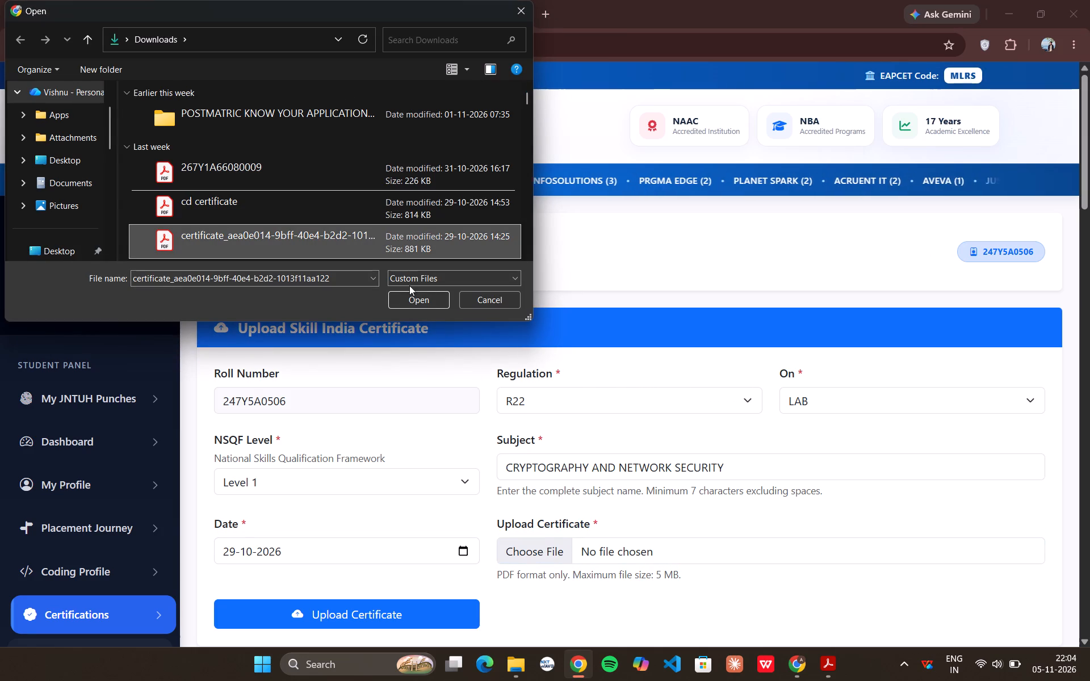
click(412, 299)
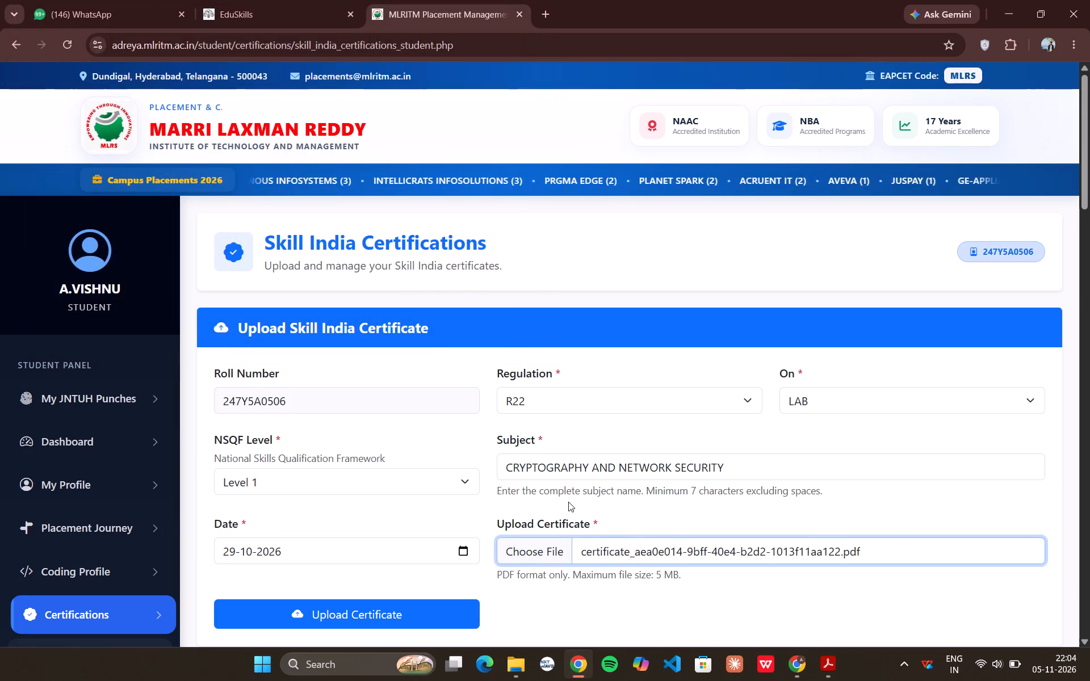
scroll(568, 502, down, 2)
click(442, 465)
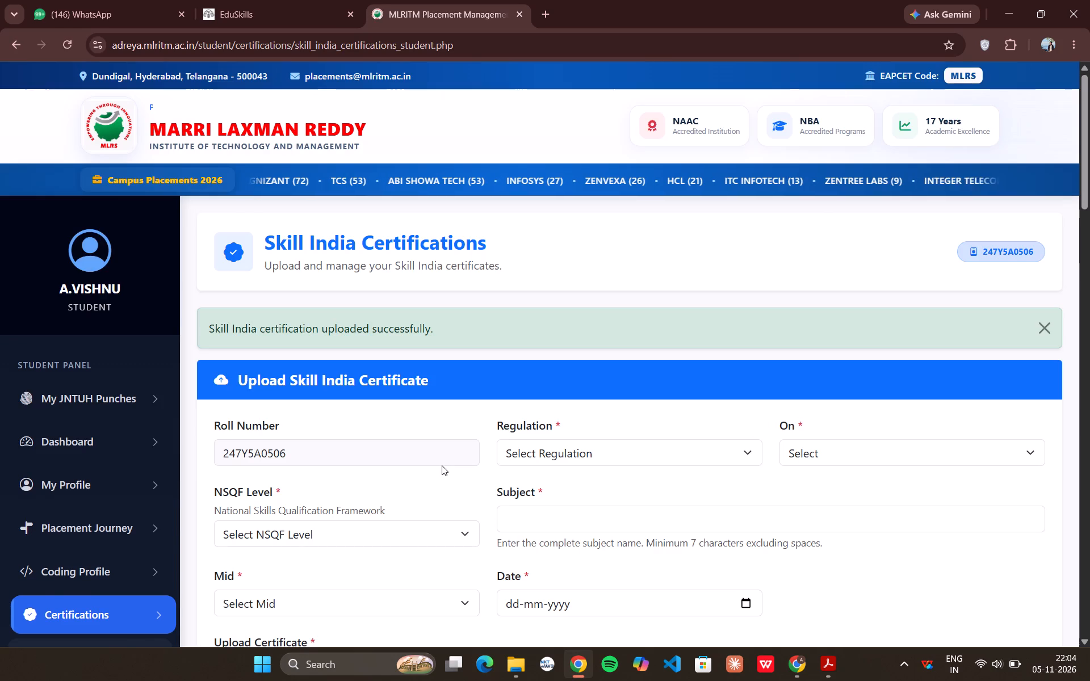
Review the submitted record under My Skill India Certifications, view its uploaded certificate and close that view.
scroll(442, 465, down, 3)
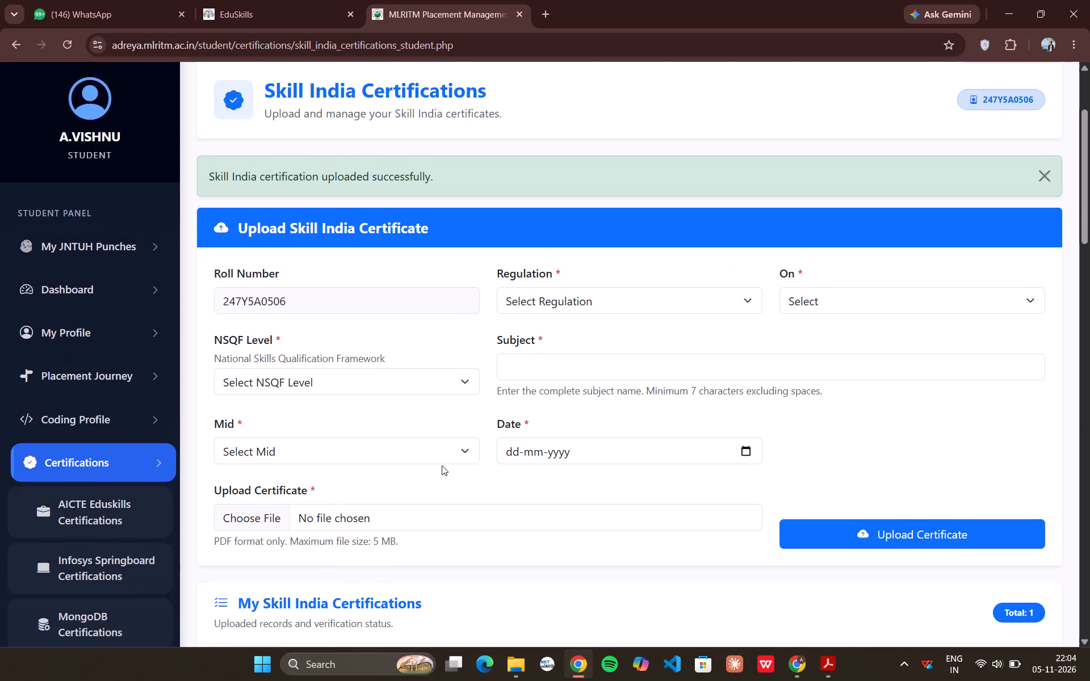
scroll(442, 465, down, 3)
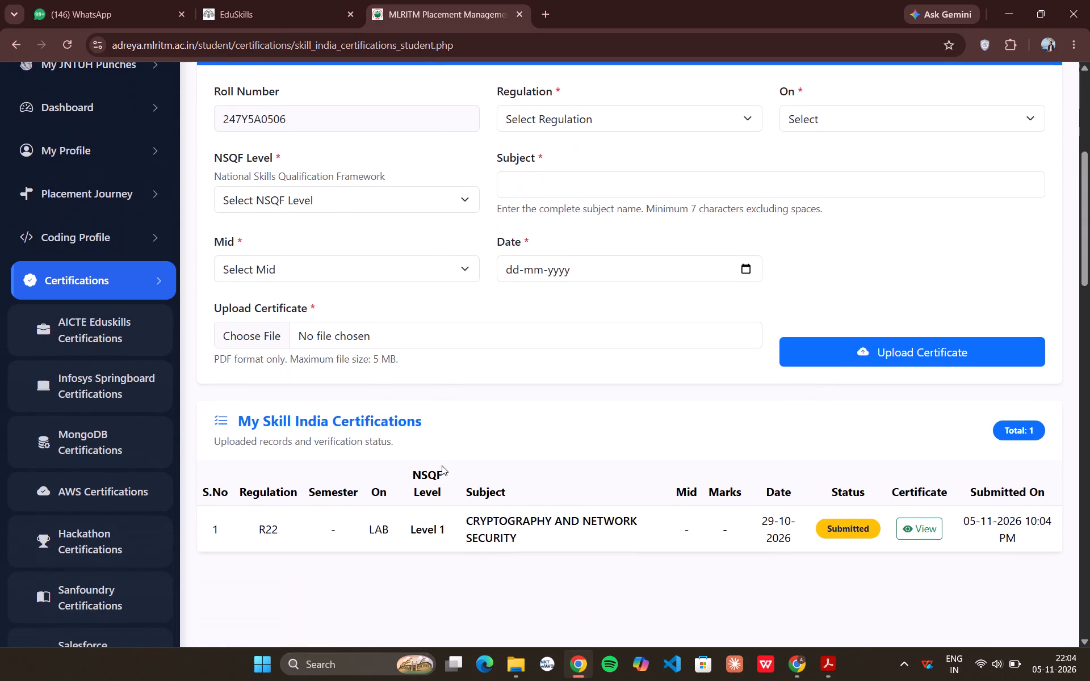
scroll(442, 465, up, 2)
scroll(442, 465, down, 2)
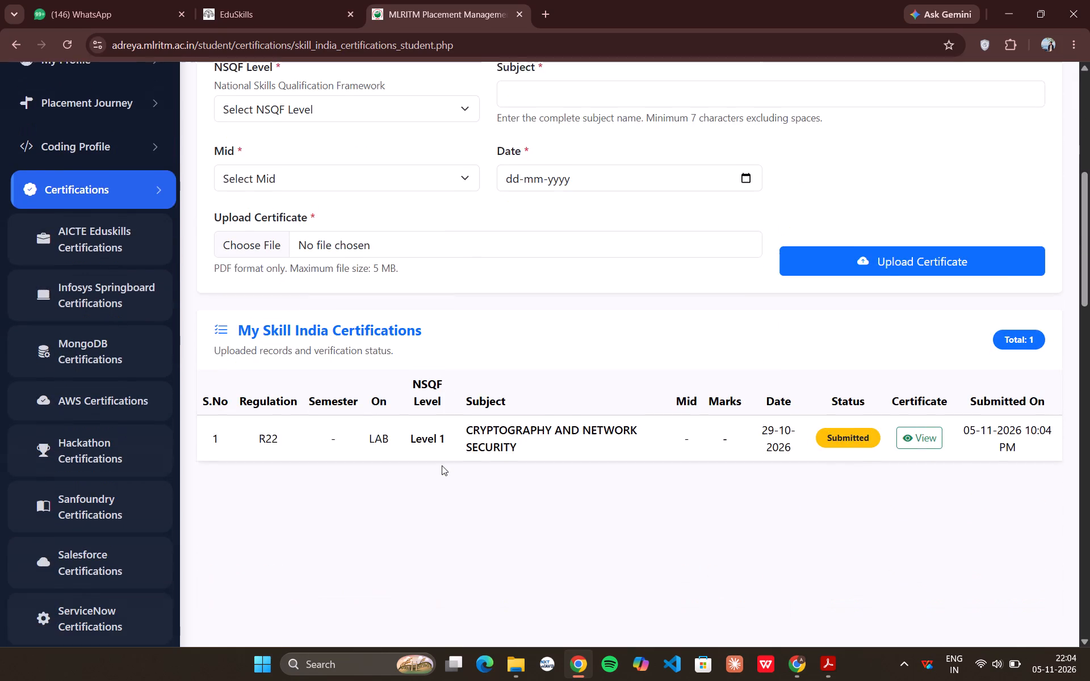
scroll(442, 465, down, 1)
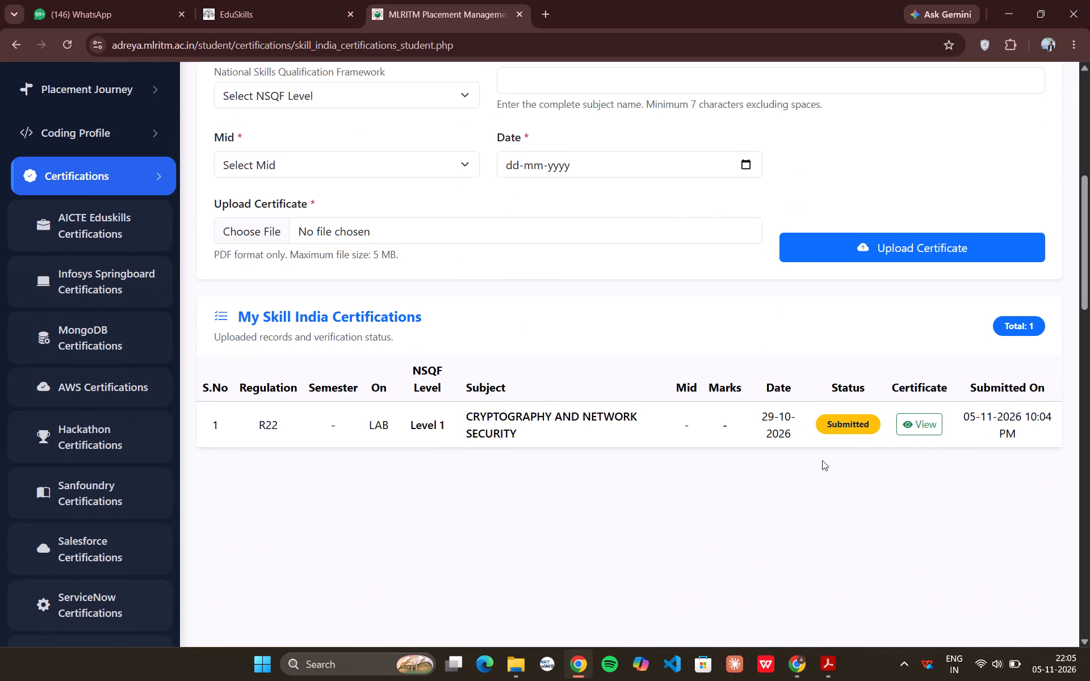
click(927, 422)
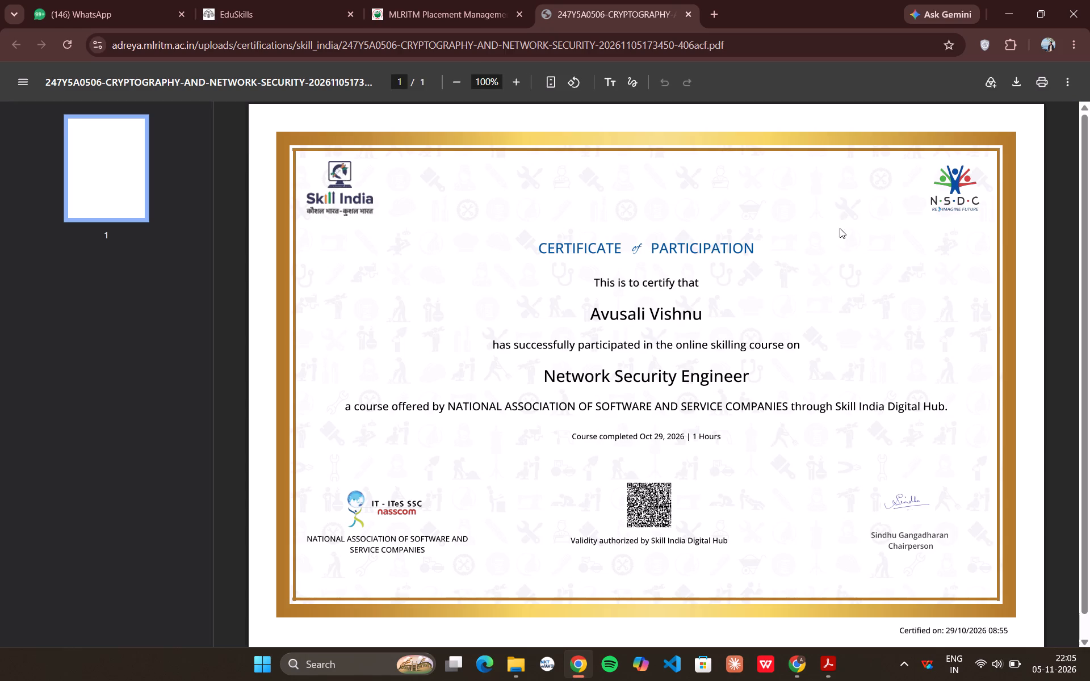
click(688, 10)
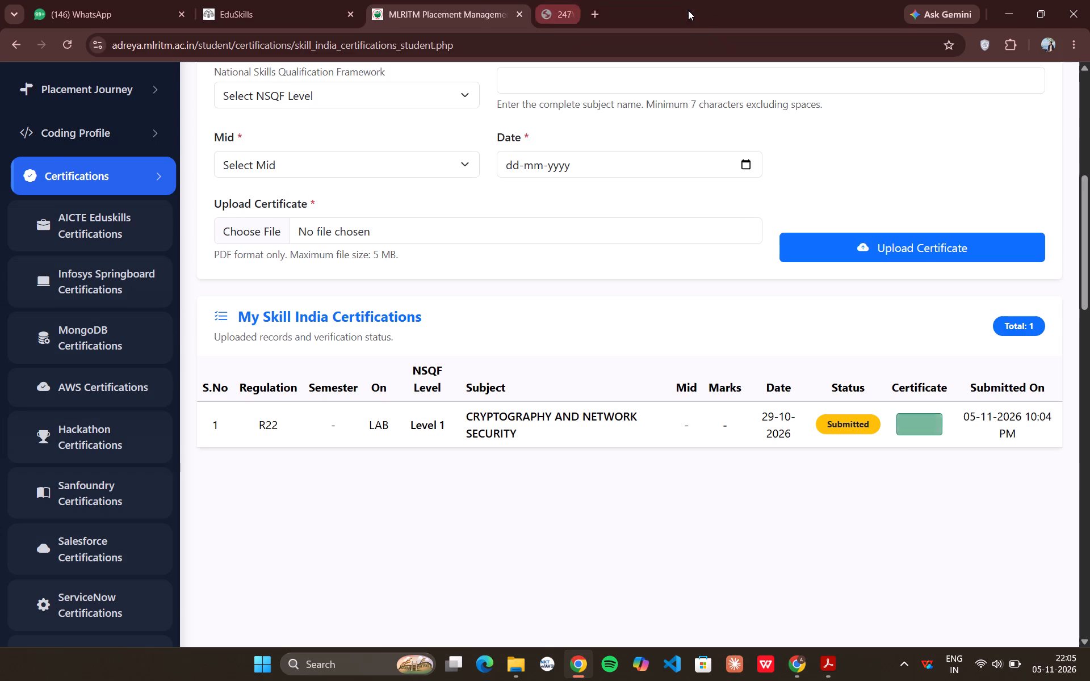
Return to the certification dashboard and examine the record totals of the certification categories.
scroll(674, 352, up, 4)
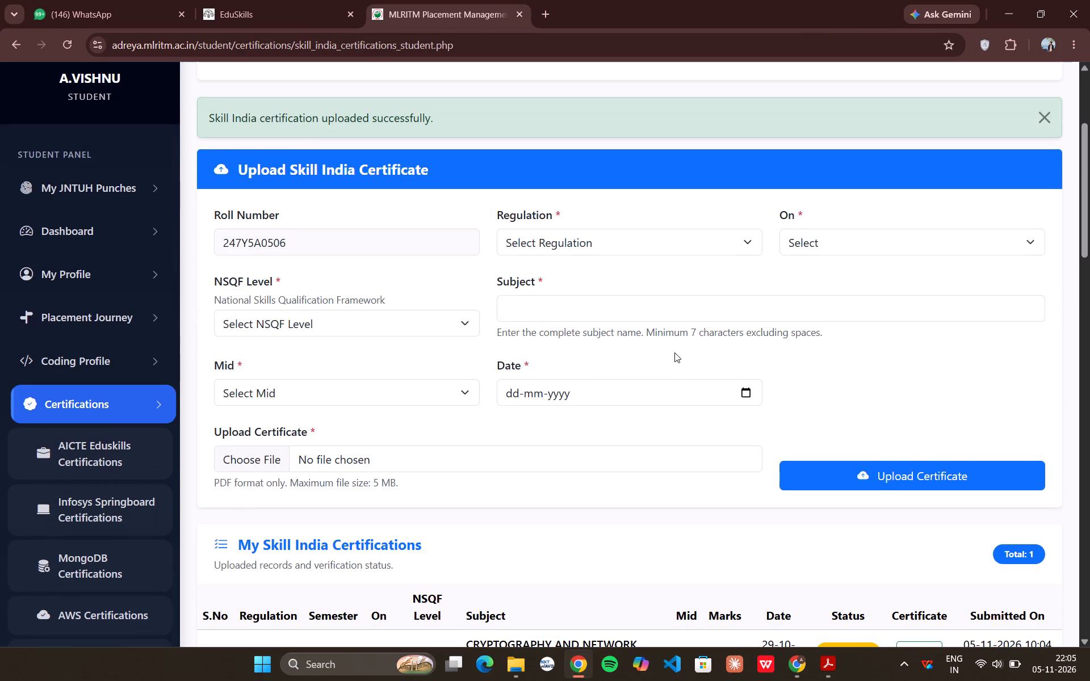
scroll(674, 352, down, 1)
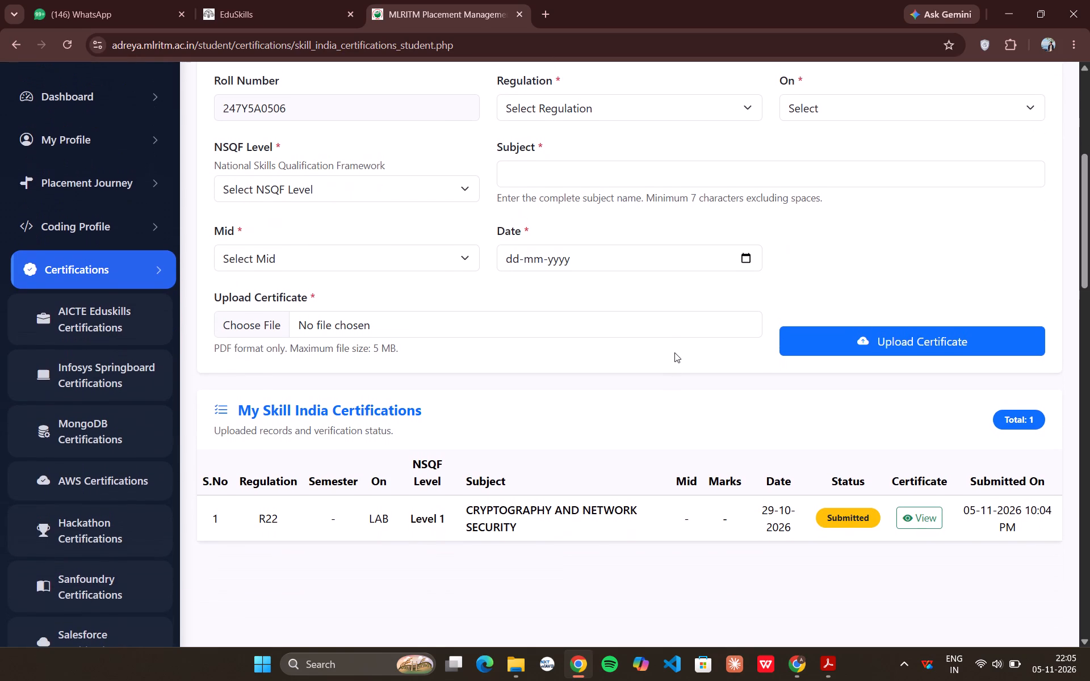
scroll(674, 352, down, 1)
scroll(674, 352, up, 4)
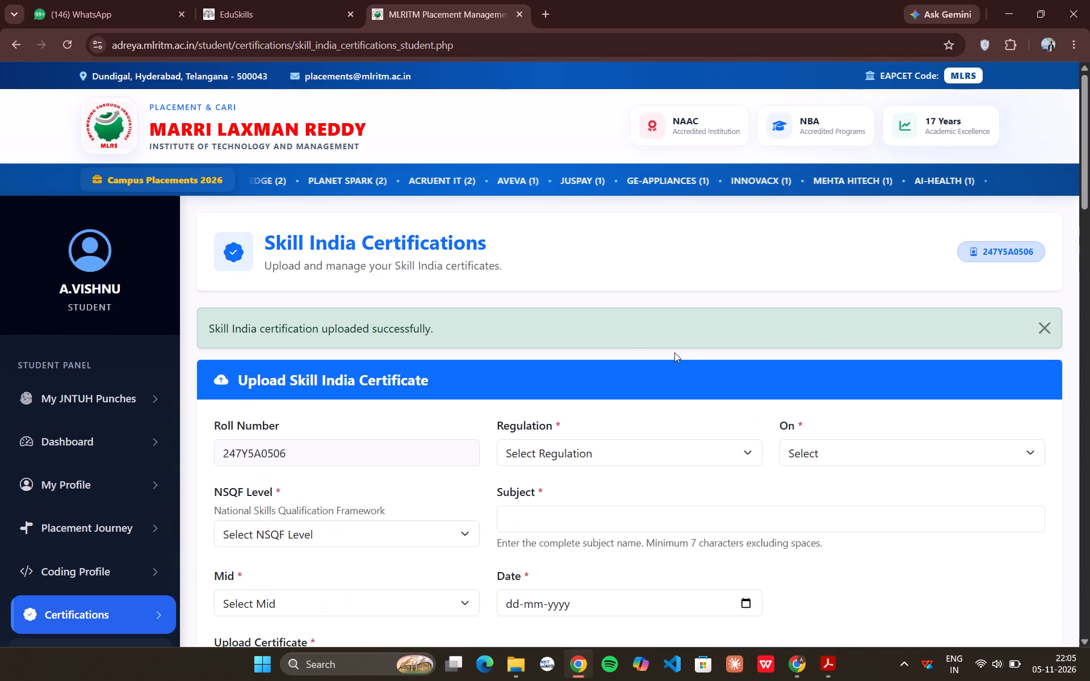
scroll(674, 352, right, 6)
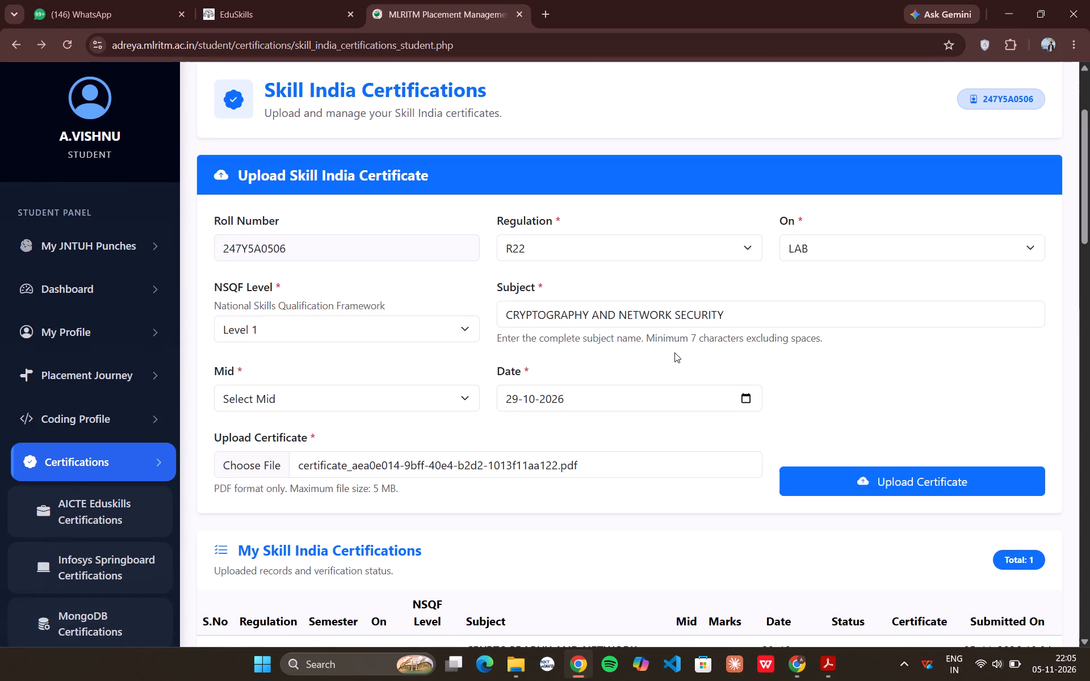
scroll(674, 352, right, 6)
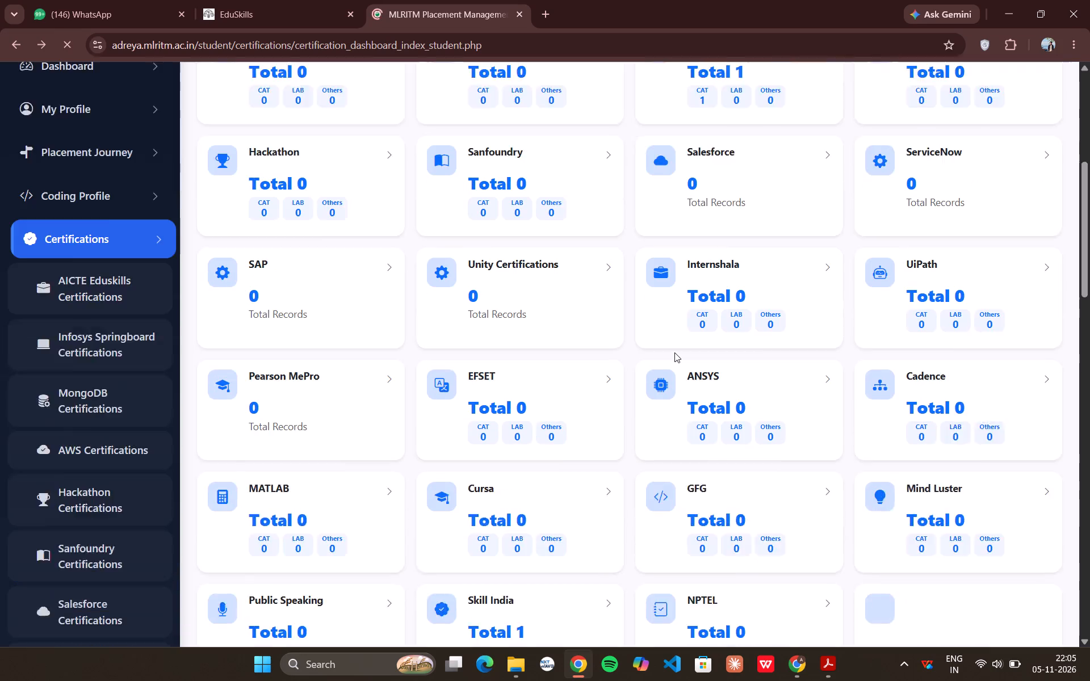
scroll(674, 352, down, 1)
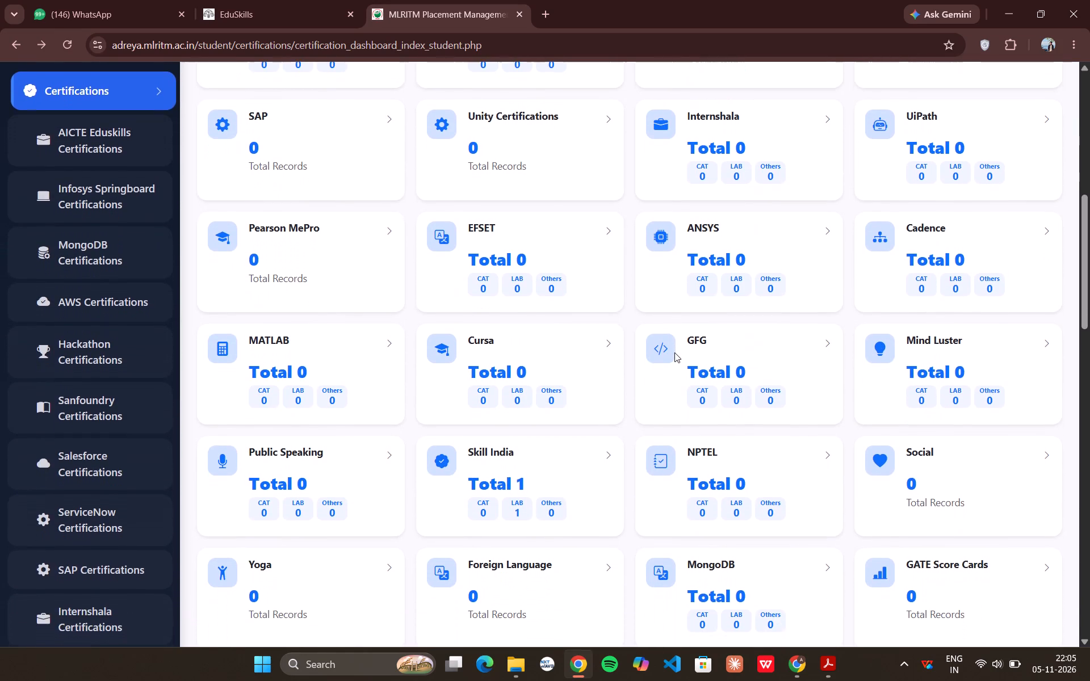
scroll(674, 352, down, 1)
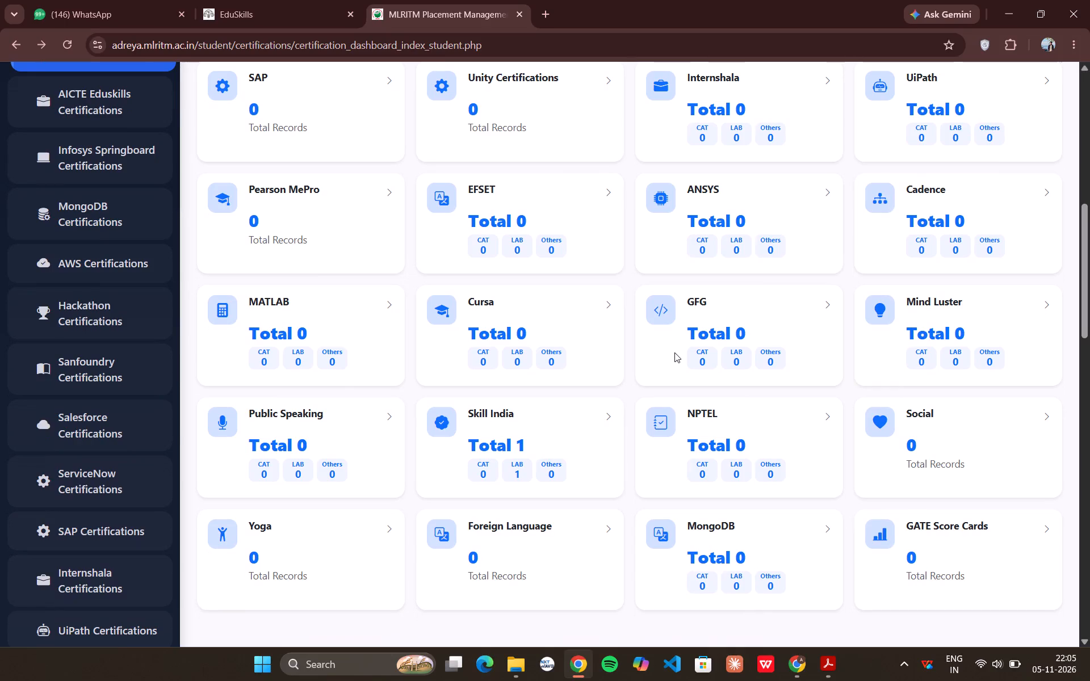
scroll(674, 352, up, 2)
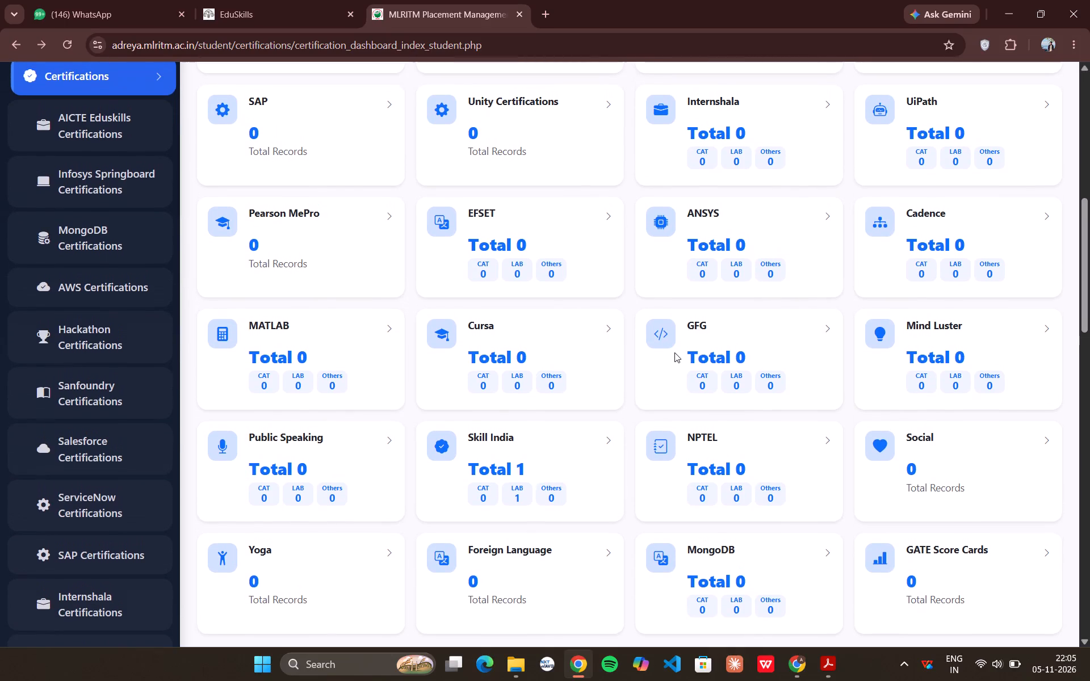
scroll(674, 352, up, 2)
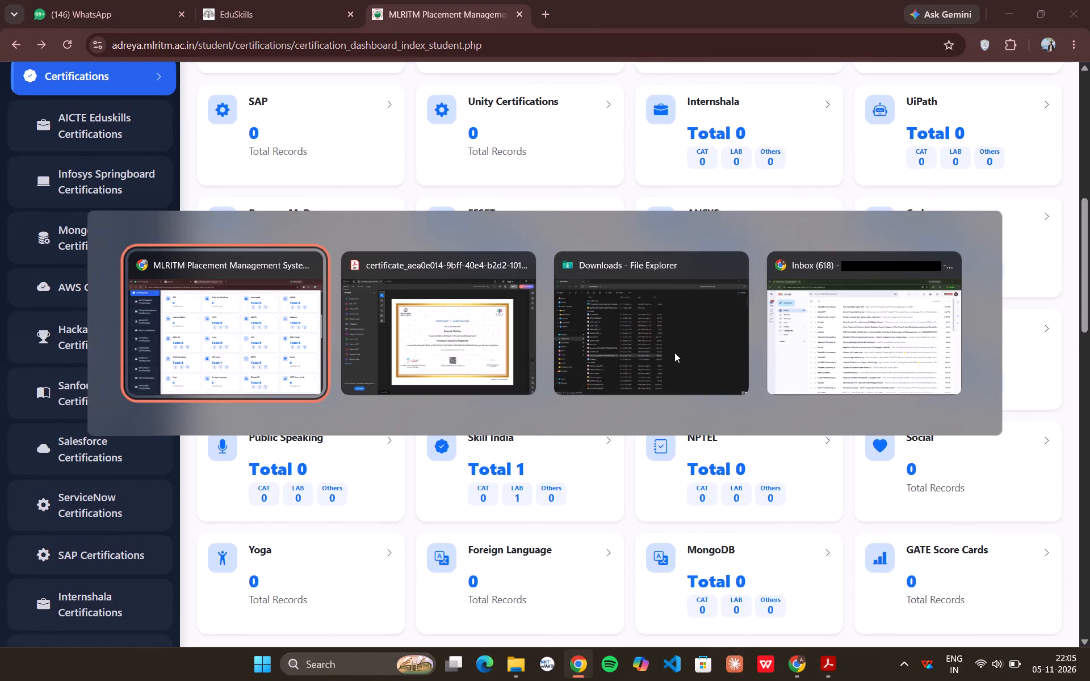
Close the certificate PDF in Acrobat and select the cd certificate PDF in the Downloads folder in File Explorer.
scroll(674, 352, right, 7)
click(1089, 0)
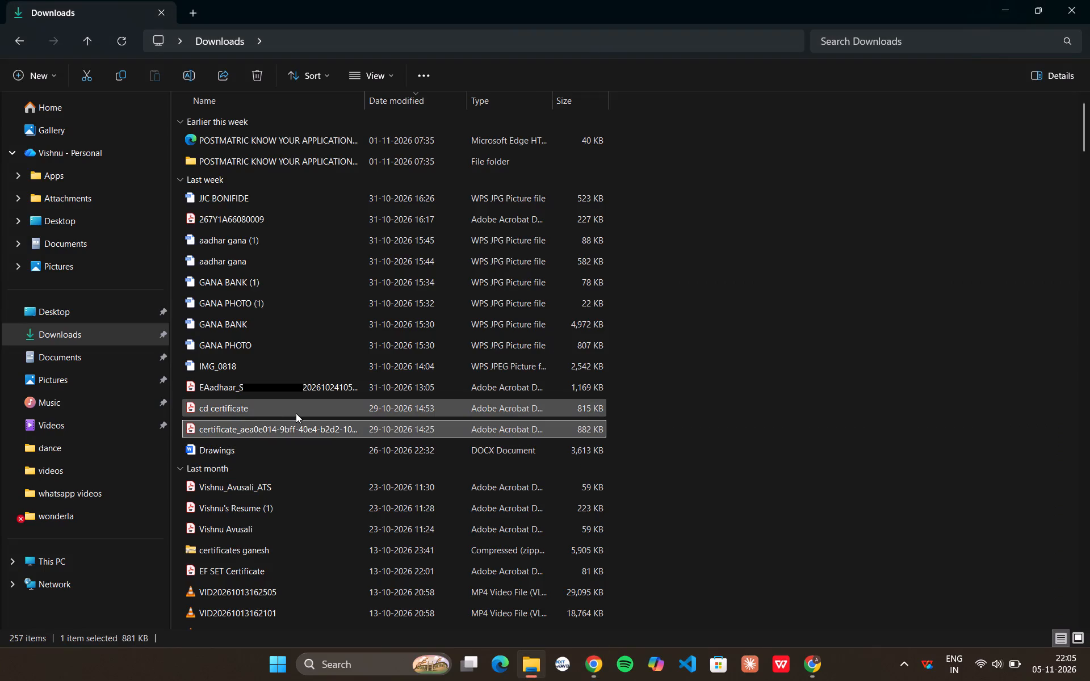
right_click(296, 413)
click(296, 413)
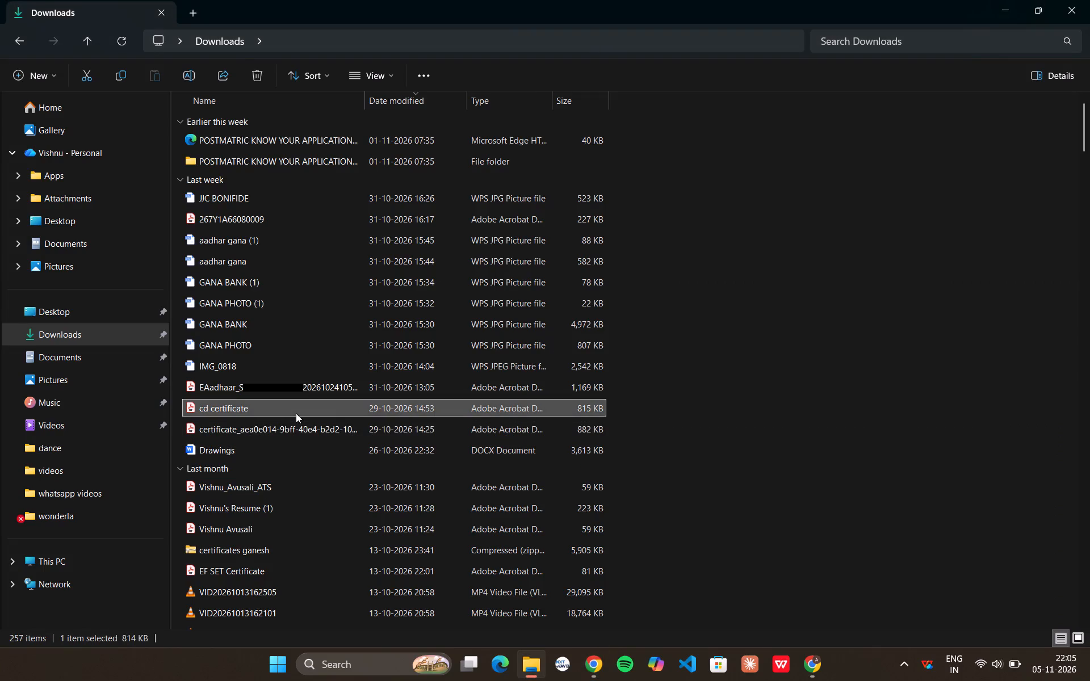
Open the cd certificate PDF from Downloads and review the course details on both of its pages.
double_click(296, 413)
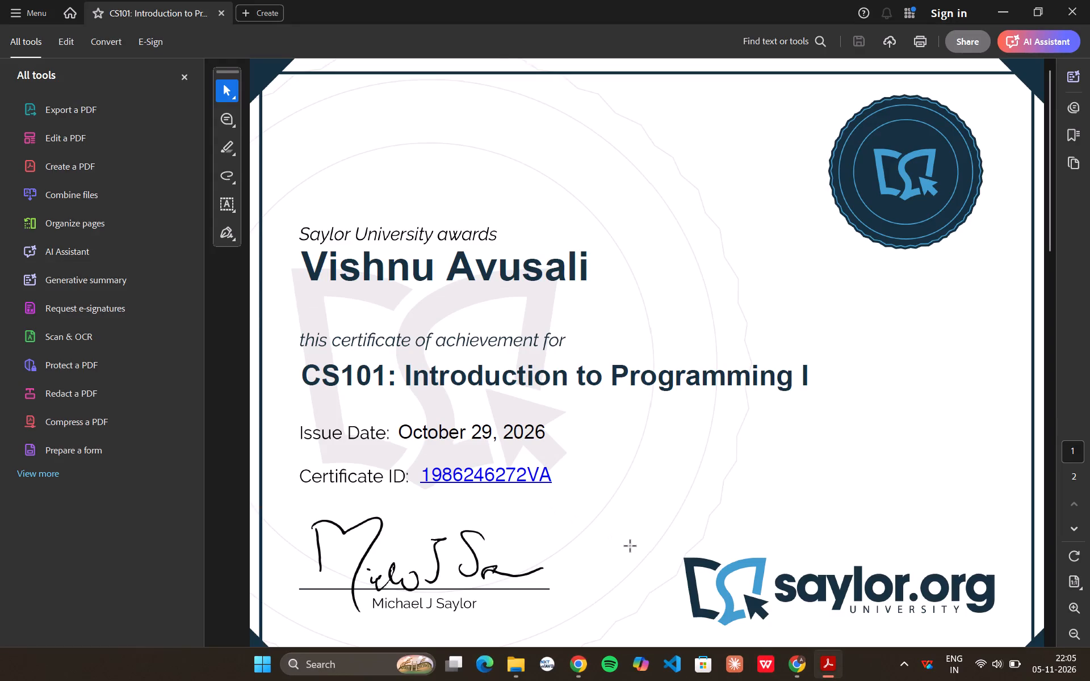
scroll(631, 547, down, 9)
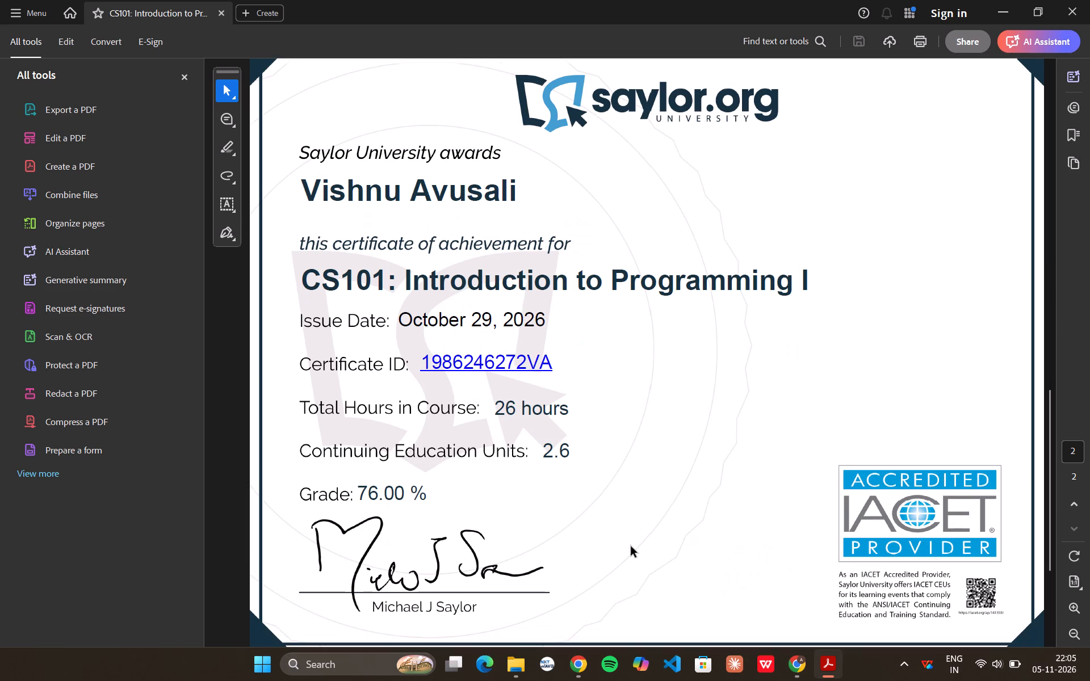
scroll(631, 547, down, 5)
scroll(631, 547, up, 5)
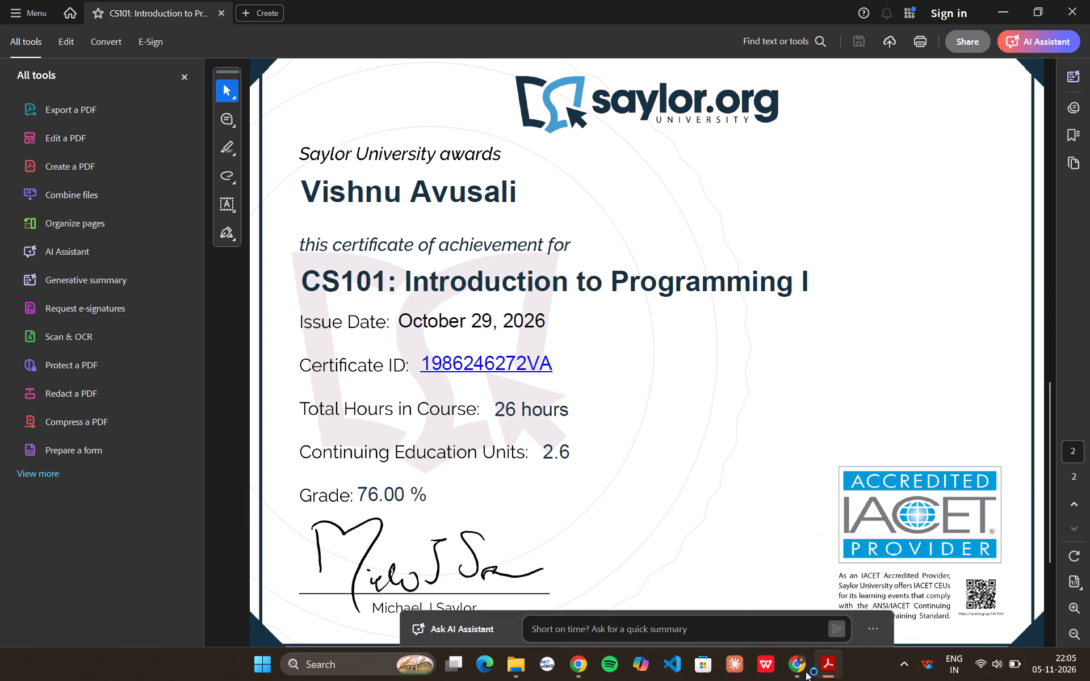
Switch to Google Chrome and open a new browser tab beside the certification dashboard.
click(569, 667)
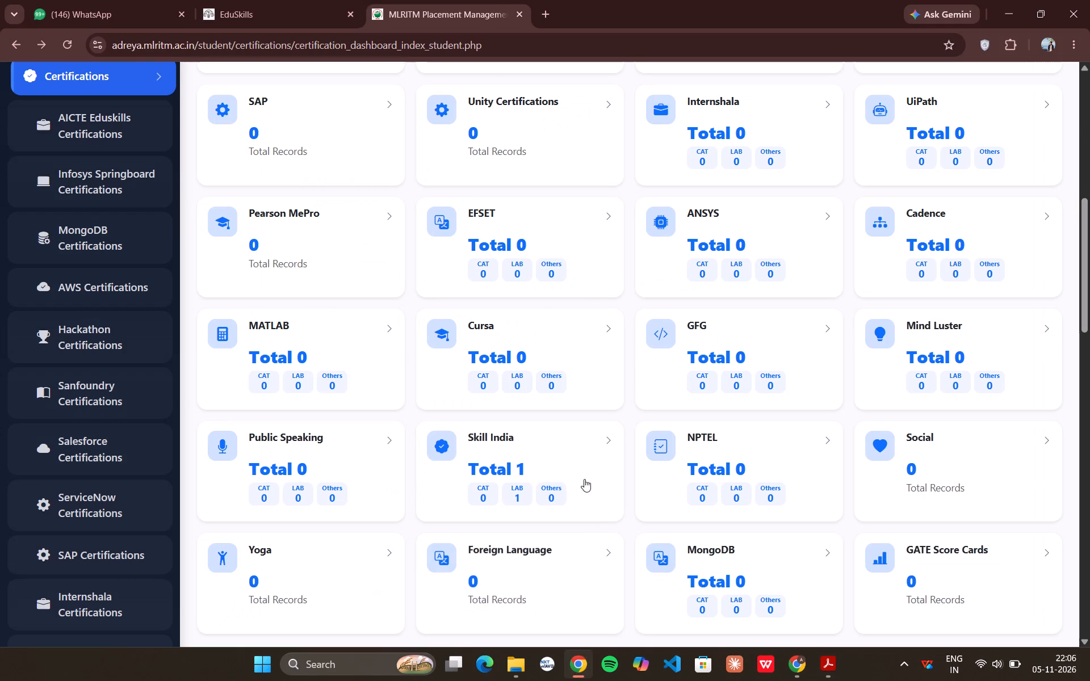
click(547, 5)
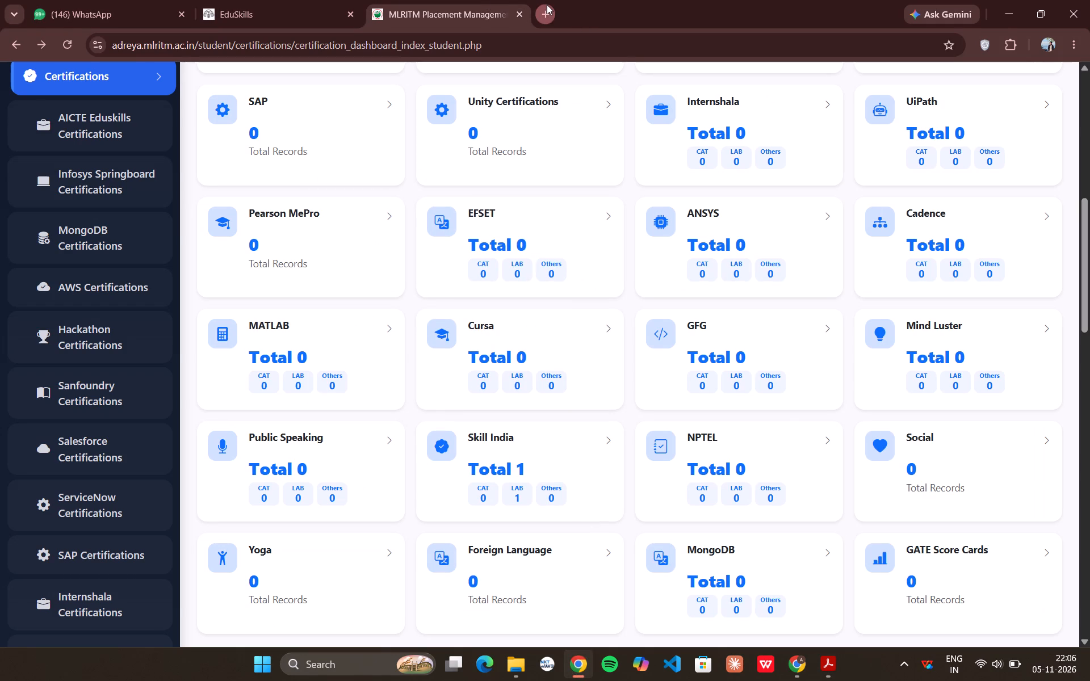